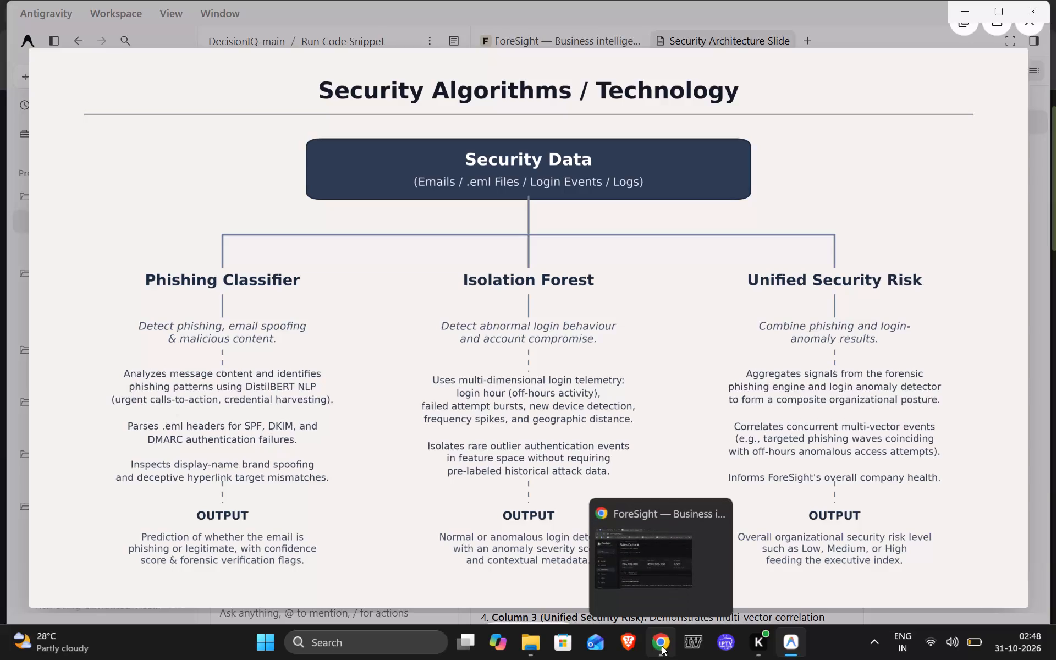
Switch to the DecisionIQ Risk Review presentation open in Canva in Chrome.
{"action": "left_click", "coordinate": [662, 646]}
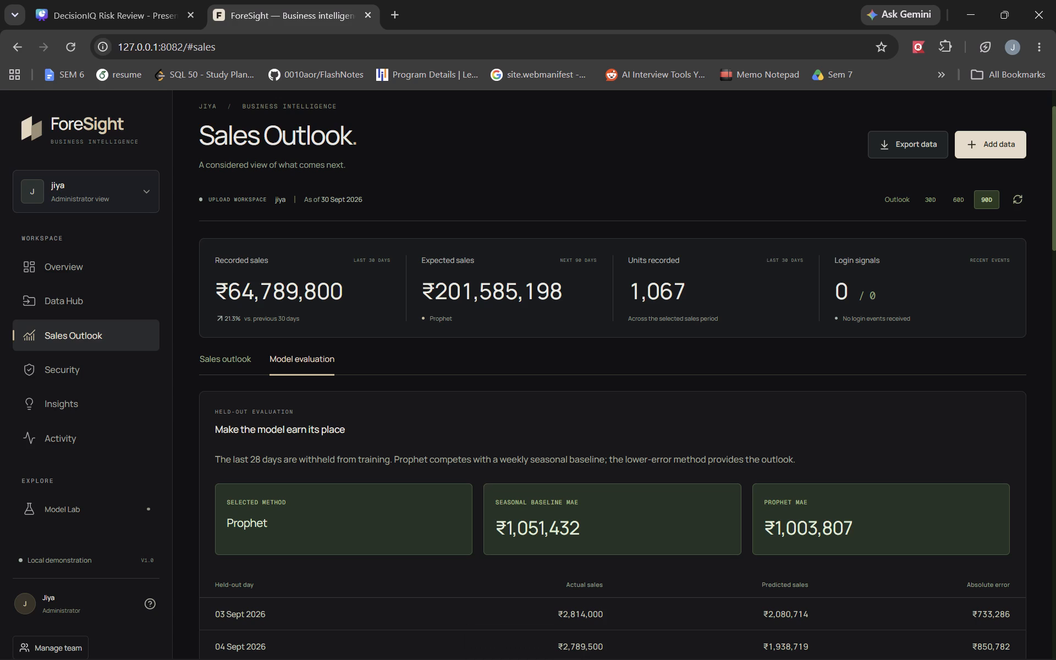
{"action": "left_click", "coordinate": [169, 0]}
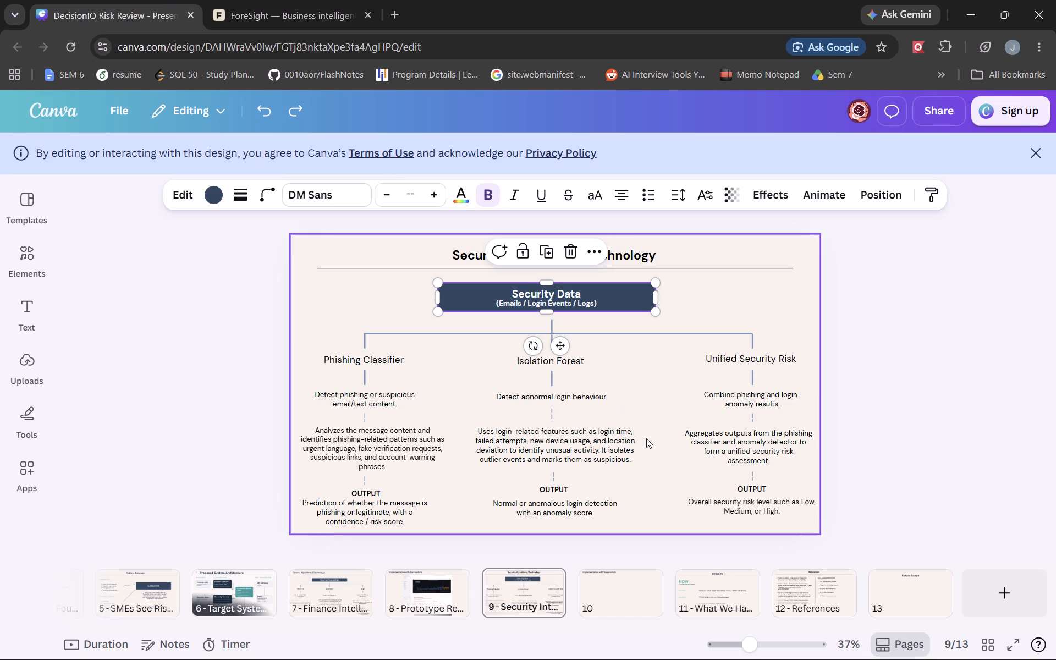
Delete the "Implementation with Screenshots" heading from page 10 of the presentation.
{"action": "left_click", "coordinate": [646, 438]}
{"action": "left_click", "coordinate": [641, 592]}
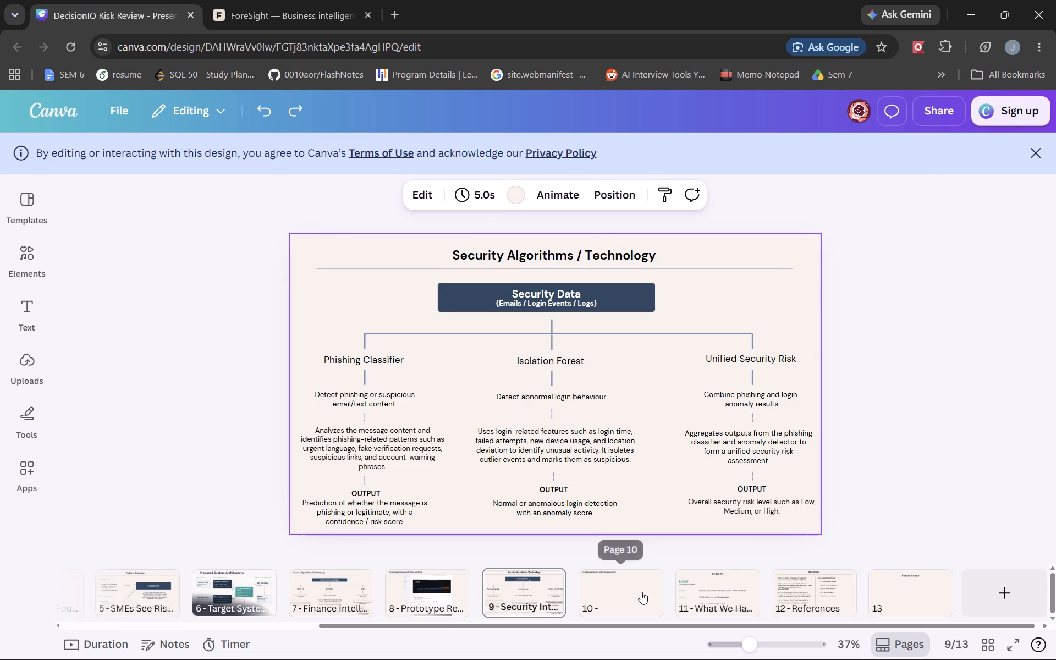
{"action": "left_click", "coordinate": [502, 255]}
{"action": "key", "text": "shift+super+s"}
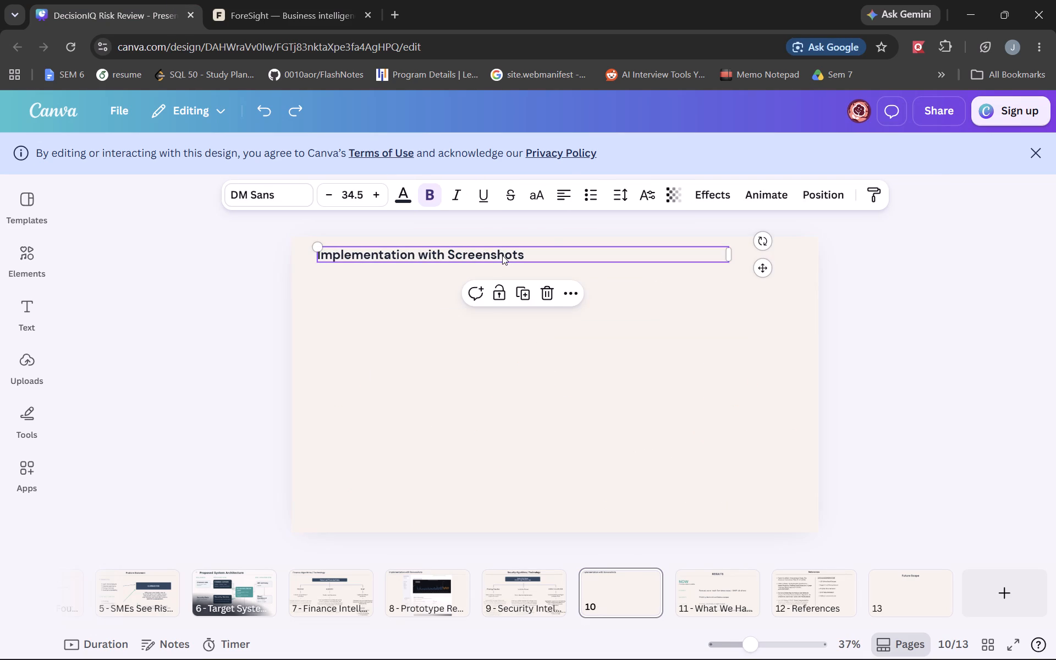
{"action": "key", "text": "Delete"}
{"action": "key", "text": "Escape"}
Delete the "Implementation with Screenshots" heading from page 10 of the presentation.
{"action": "key", "text": "Delete"}
{"action": "left_click", "coordinate": [398, 350]}
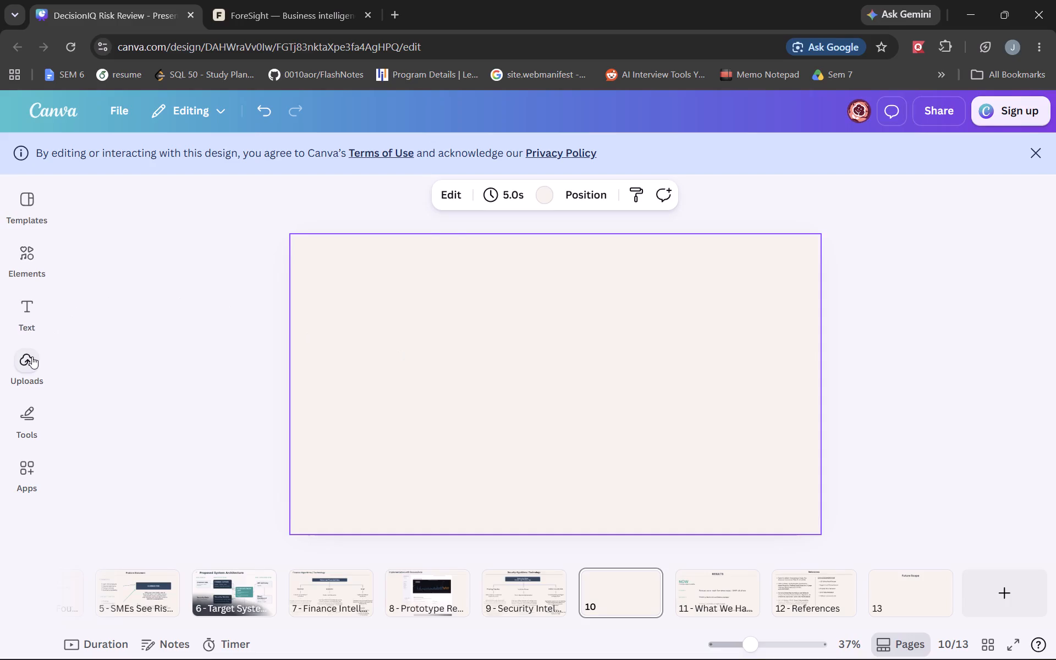
Start uploading an image file from the computer for use on the blank page 10.
{"action": "left_click", "coordinate": [32, 360]}
{"action": "left_click", "coordinate": [185, 209]}
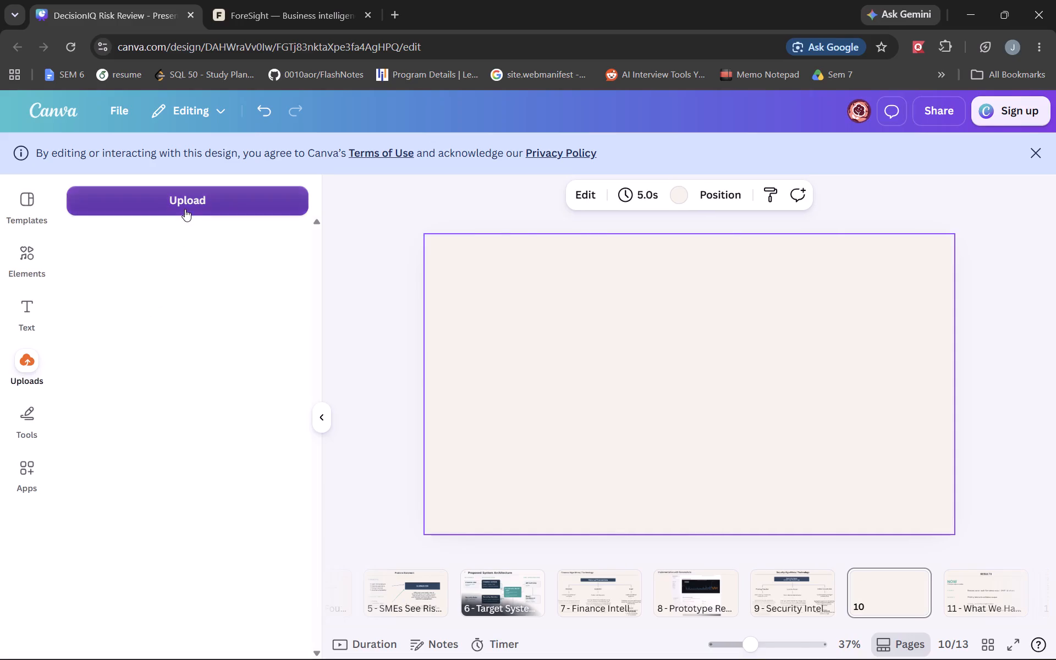
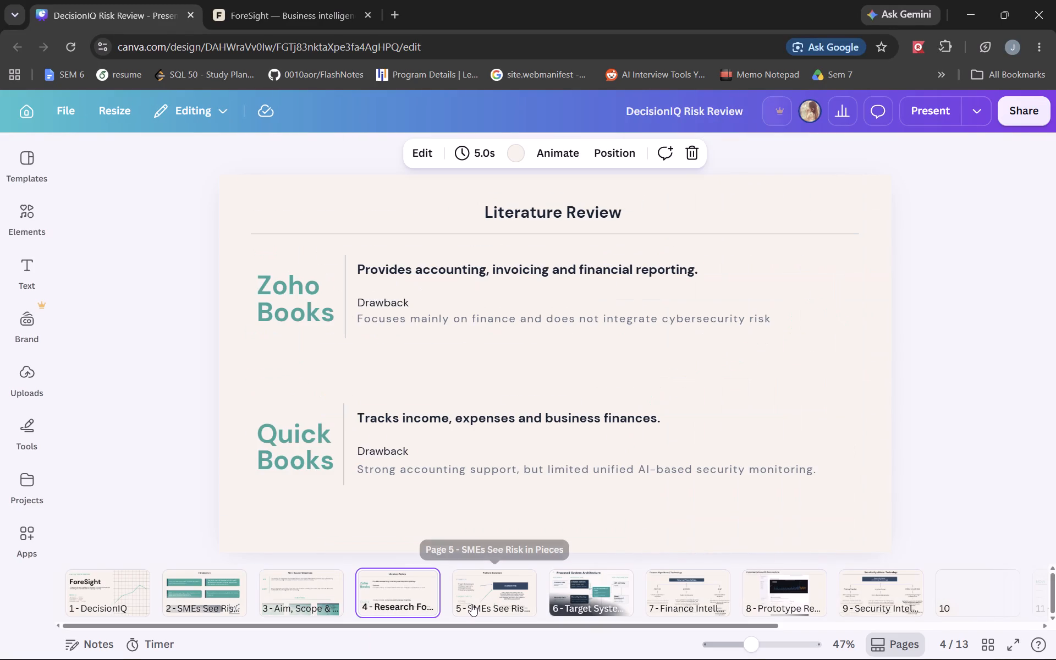
Review pages 5 to 9 of the presentation, from the problem statement through the existing Security Algorithms / Technology page.
{"action": "left_click", "coordinate": [471, 604]}
{"action": "left_click", "coordinate": [554, 601]}
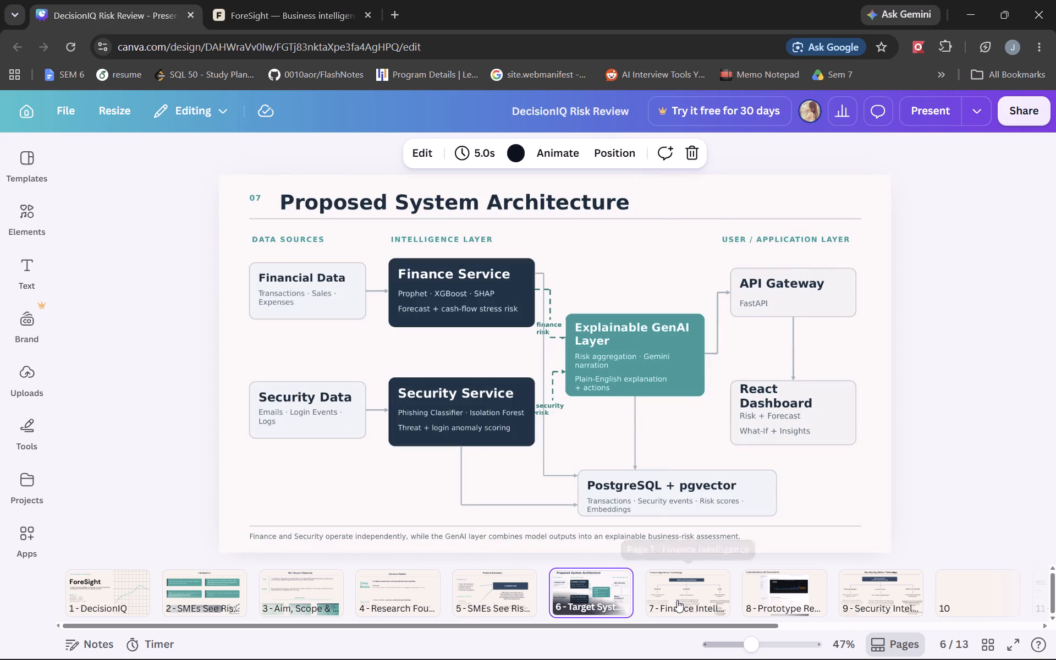
{"action": "left_click", "coordinate": [677, 600]}
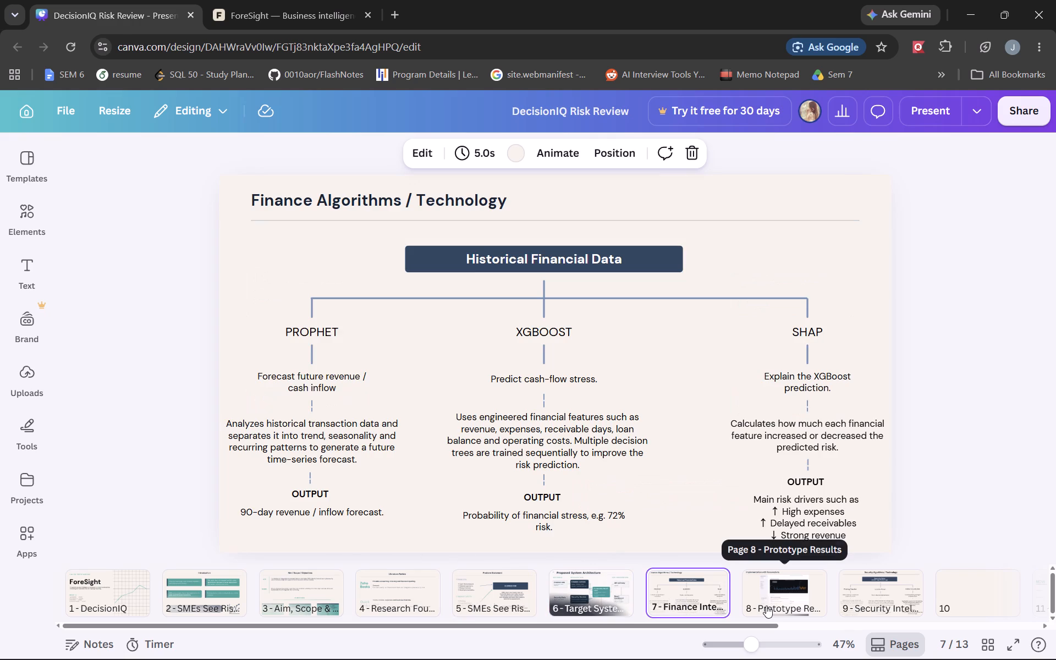
{"action": "left_click", "coordinate": [766, 606]}
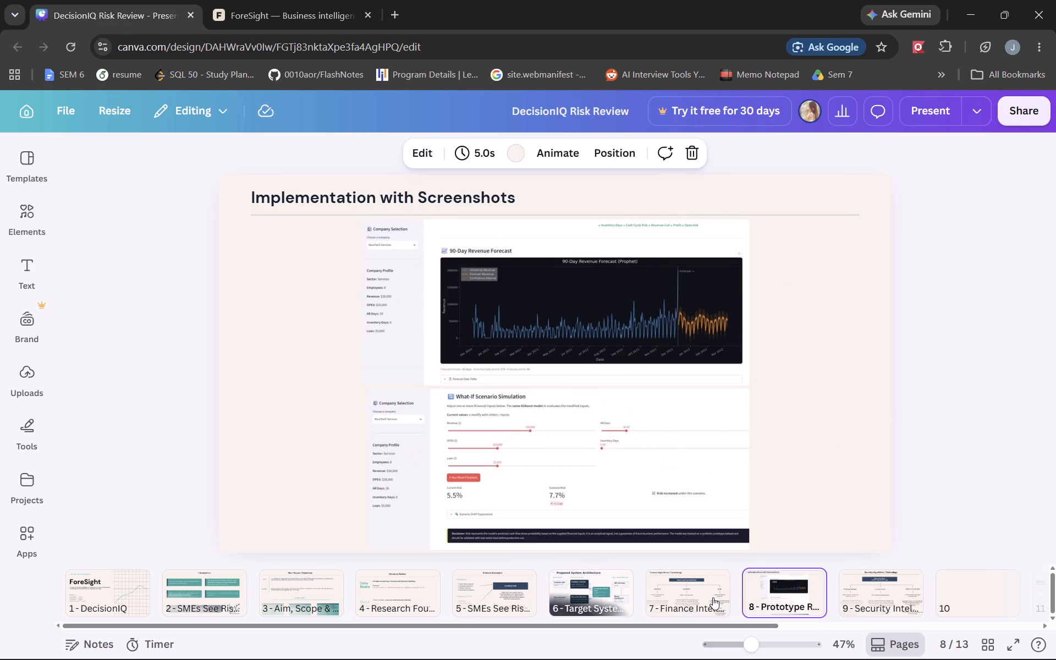
{"action": "left_click", "coordinate": [710, 595]}
{"action": "left_click", "coordinate": [882, 592]}
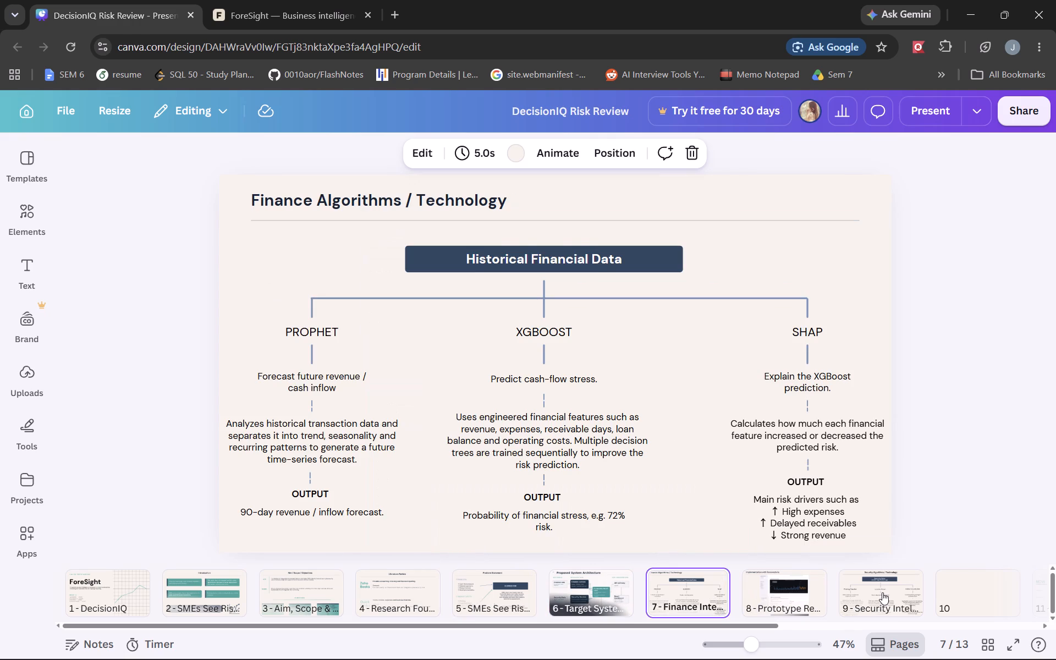
{"action": "left_click", "coordinate": [588, 445]}
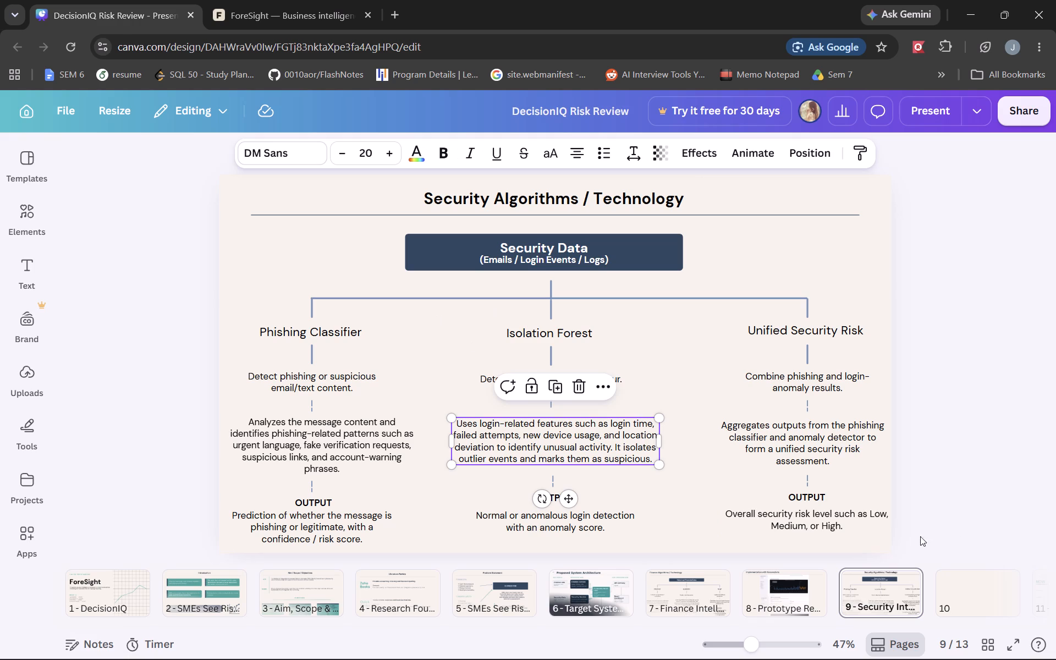
Add a blank page directly after the Security Algorithms / Technology page 9.
{"action": "left_click", "coordinate": [932, 579]}
{"action": "left_click", "coordinate": [940, 581]}
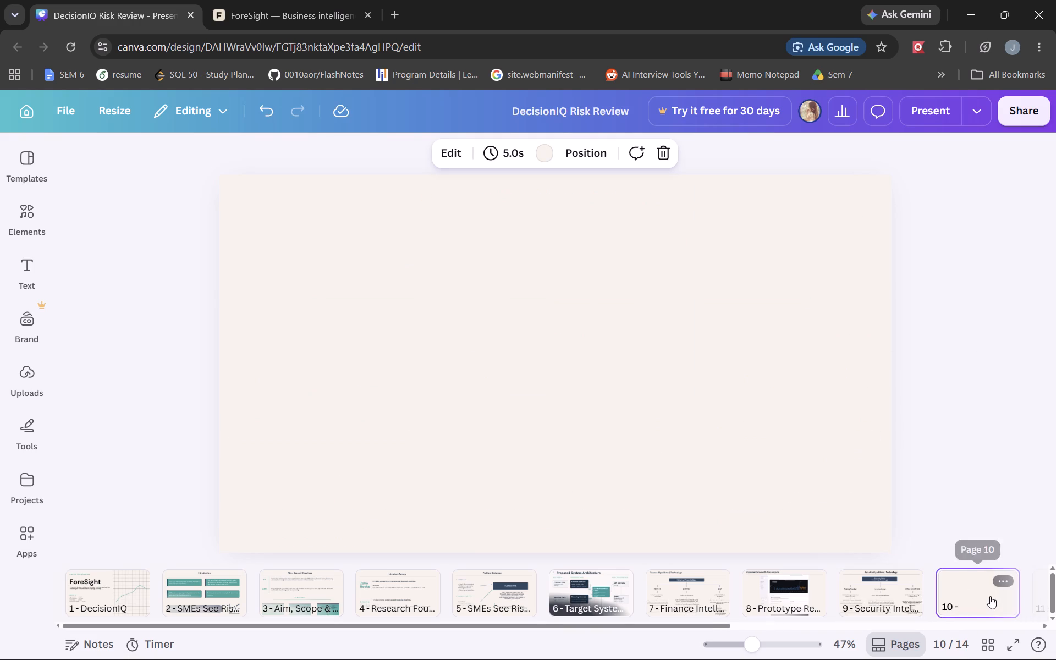
Upload the security_algorithms_architecture PNG from the Downloads folder for use on the new blank page 10.
{"action": "left_click", "coordinate": [978, 596]}
{"action": "left_click", "coordinate": [545, 410]}
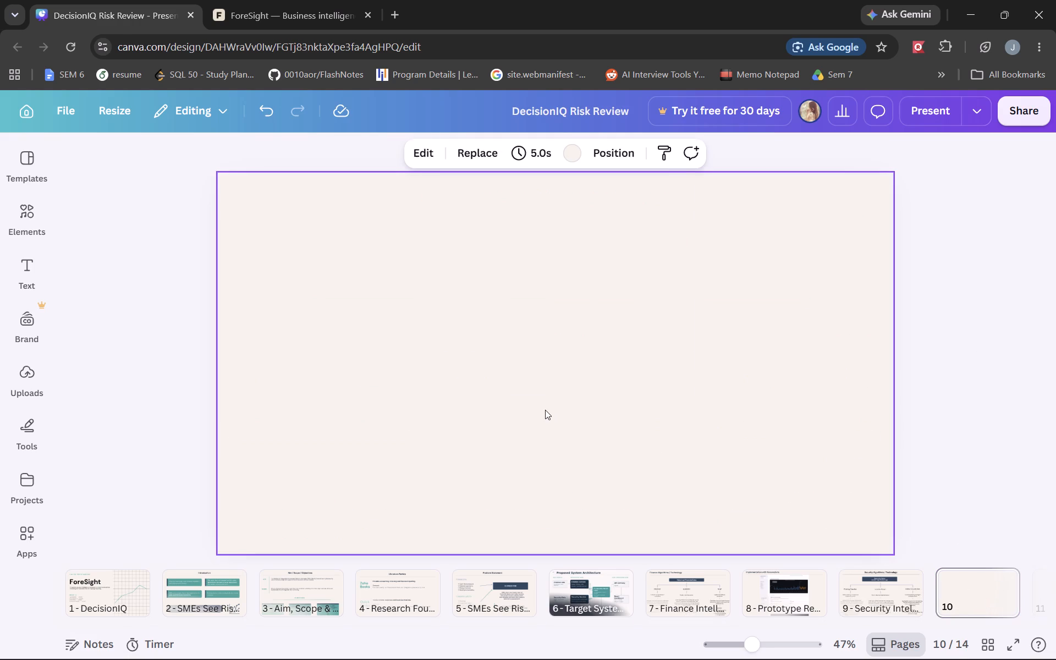
{"action": "left_click", "coordinate": [14, 382]}
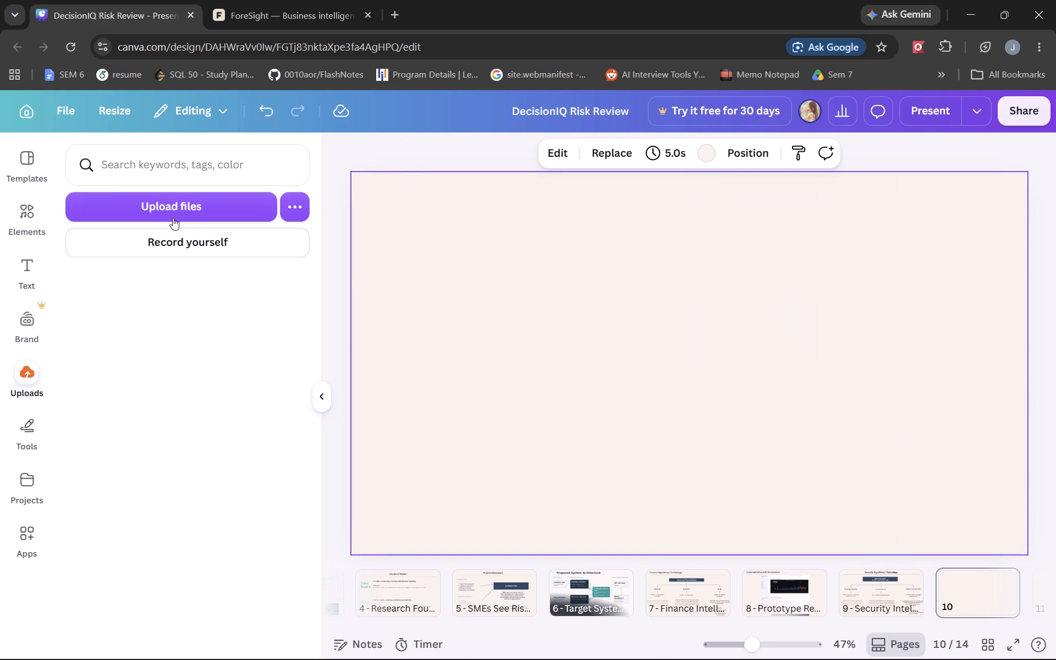
{"action": "left_click", "coordinate": [173, 208]}
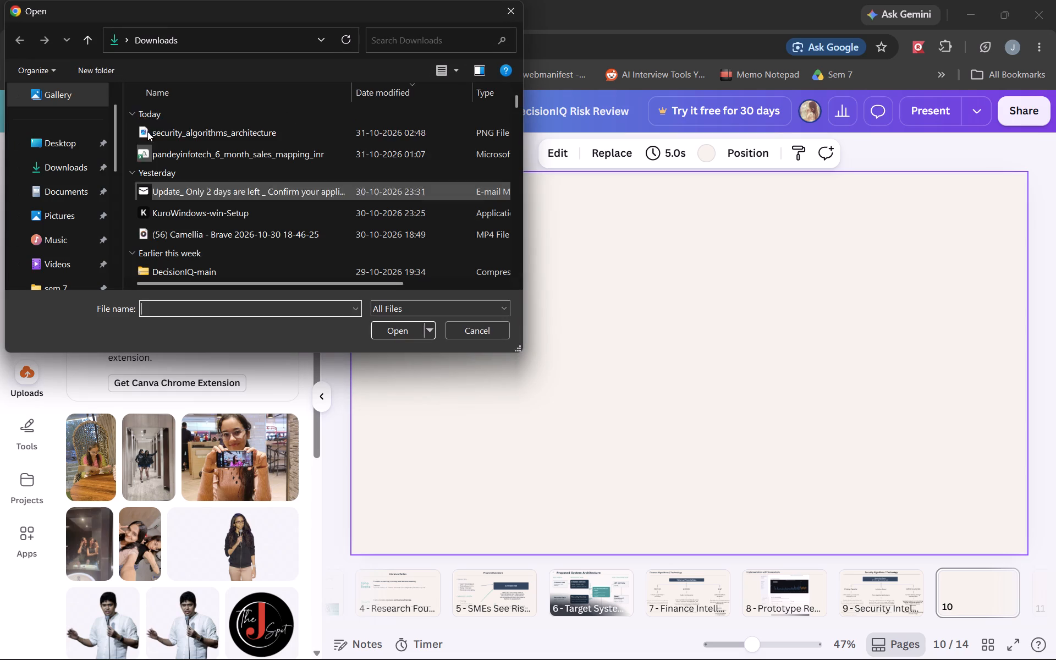
{"action": "left_click", "coordinate": [189, 133]}
{"action": "key", "text": "Return"}
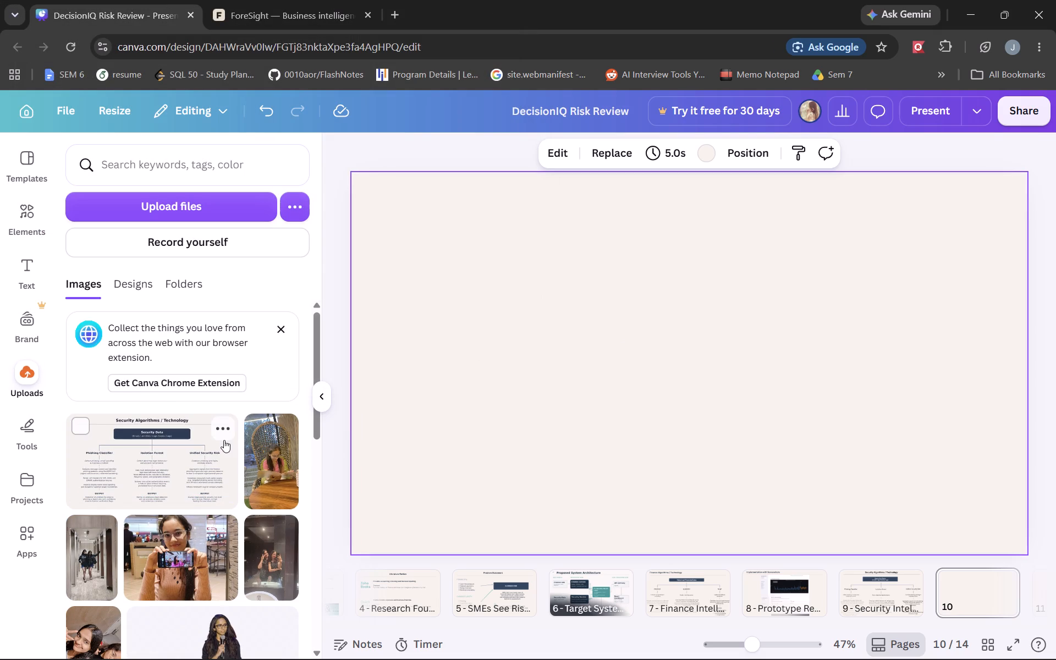
Place the uploaded security algorithms flowchart image on page 10 and collapse the uploads area.
{"action": "left_click", "coordinate": [224, 440]}
{"action": "left_click", "coordinate": [164, 459]}
{"action": "left_click", "coordinate": [164, 459]}
{"action": "left_click", "coordinate": [322, 395]}
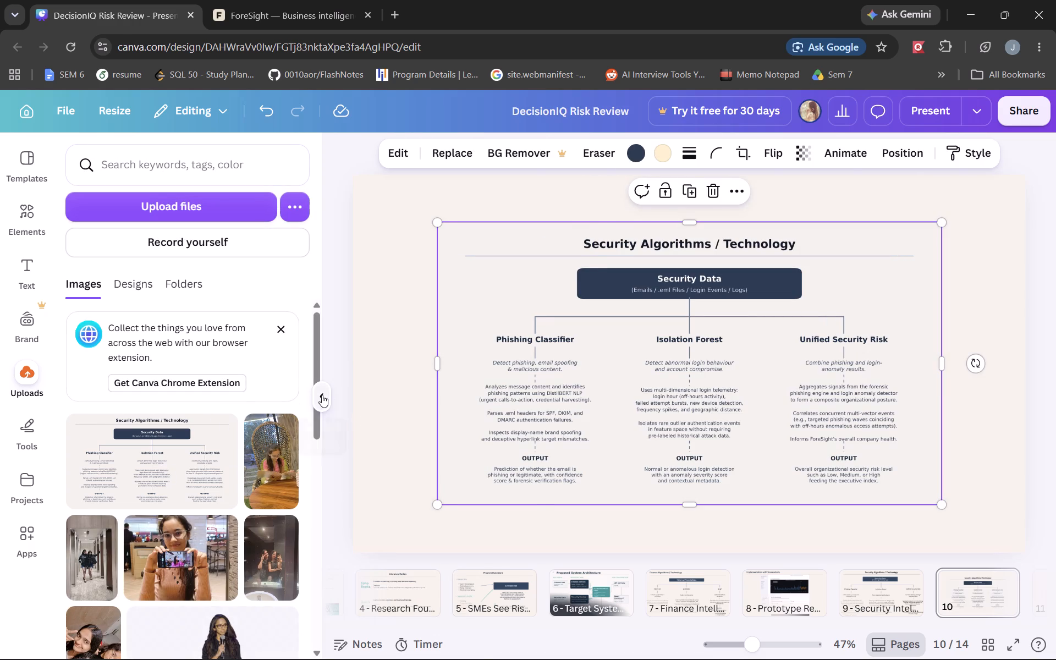
Enlarge the flowchart image from its corners until it covers all of page 10, about 1,133 px high.
{"action": "left_click_drag", "start_coordinate": [304, 222], "coordinate": [245, 182]}
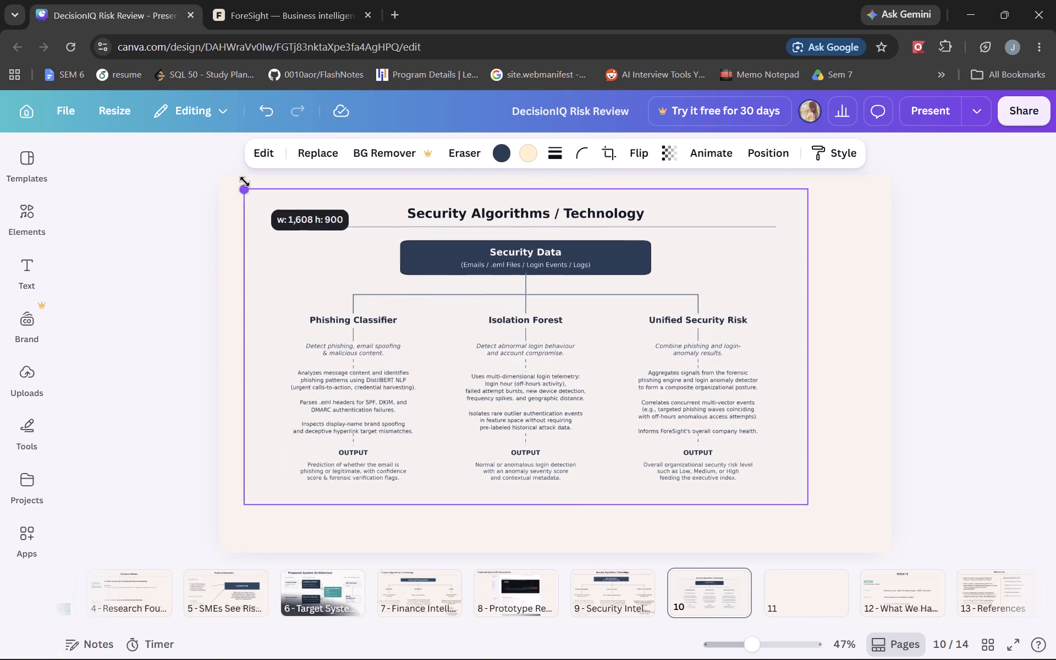
{"action": "left_click_drag", "start_coordinate": [245, 182], "coordinate": [220, 174]}
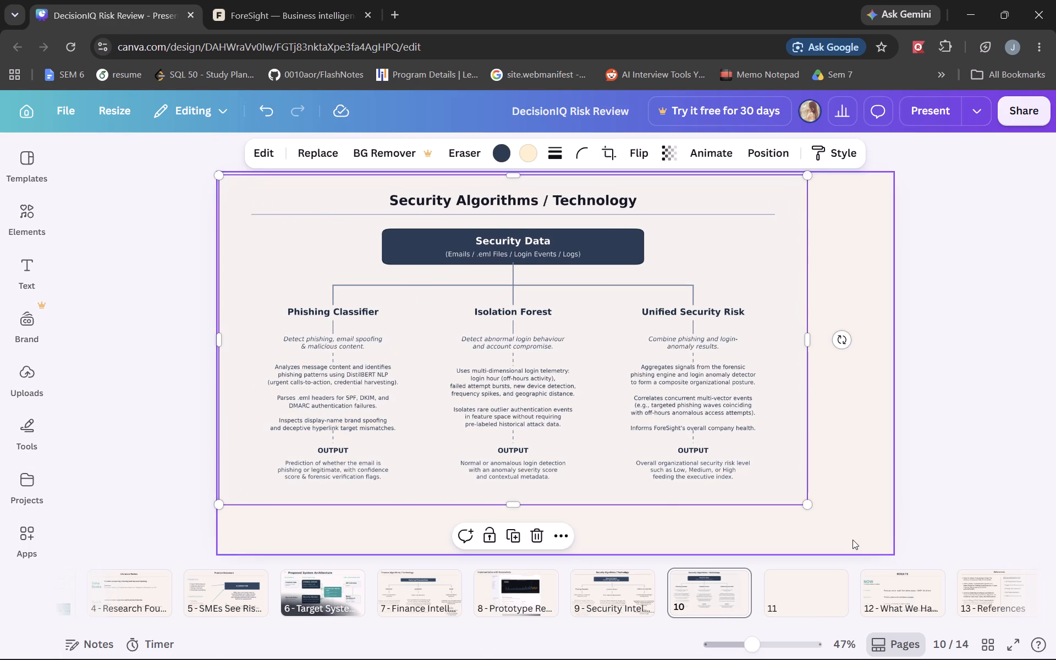
{"action": "left_click_drag", "start_coordinate": [809, 503], "coordinate": [912, 526]}
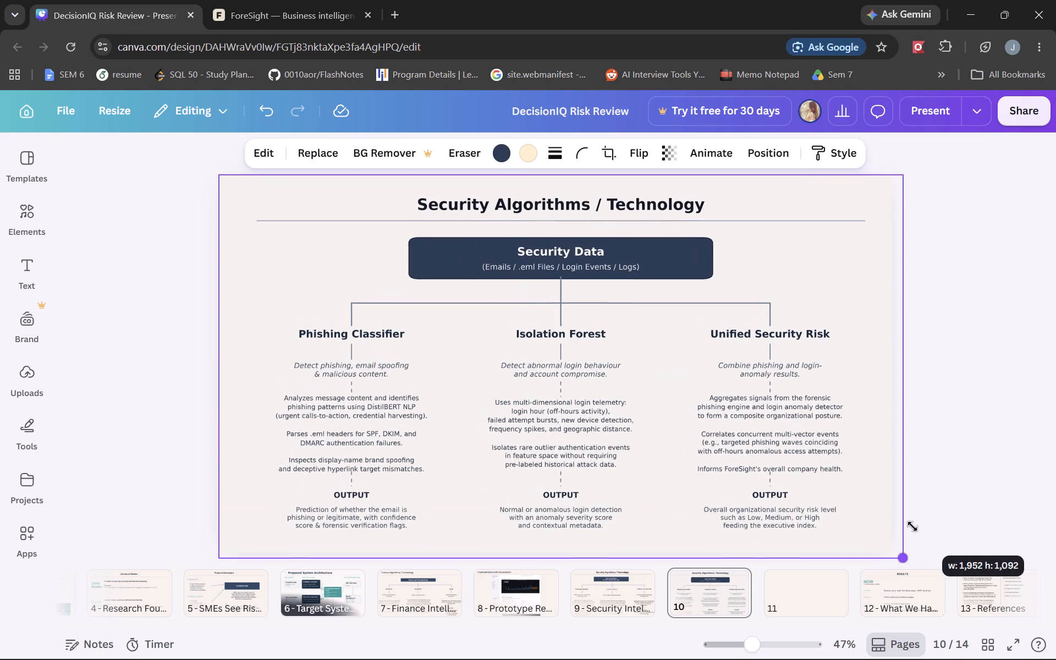
{"action": "left_click_drag", "start_coordinate": [912, 526], "coordinate": [926, 523]}
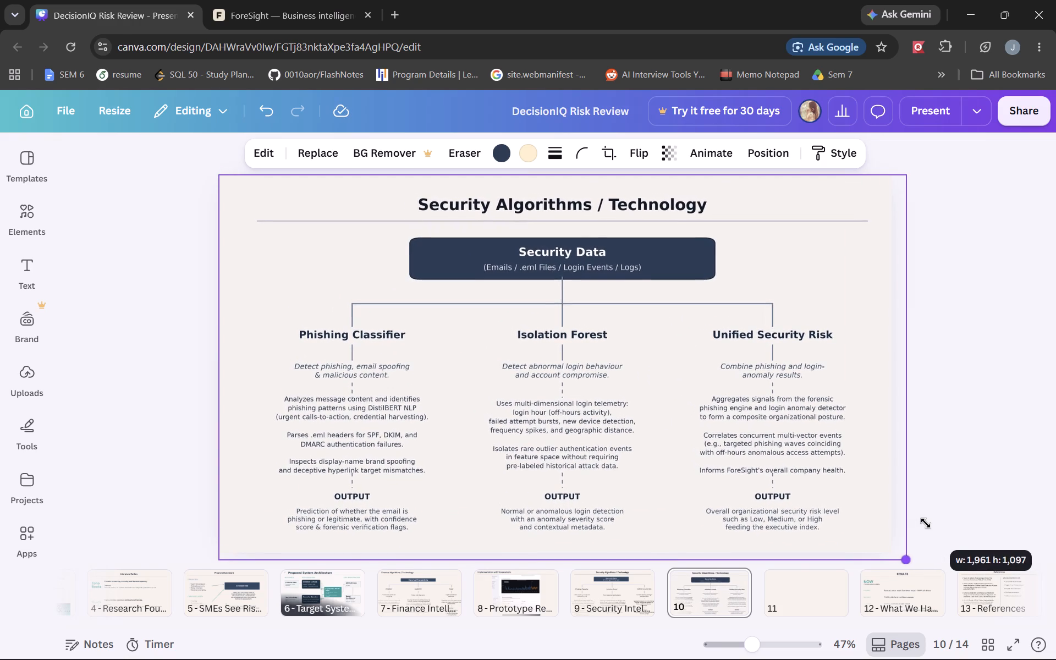
{"action": "left_click_drag", "start_coordinate": [926, 523], "coordinate": [923, 523]}
{"action": "left_click_drag", "start_coordinate": [218, 558], "coordinate": [205, 558]}
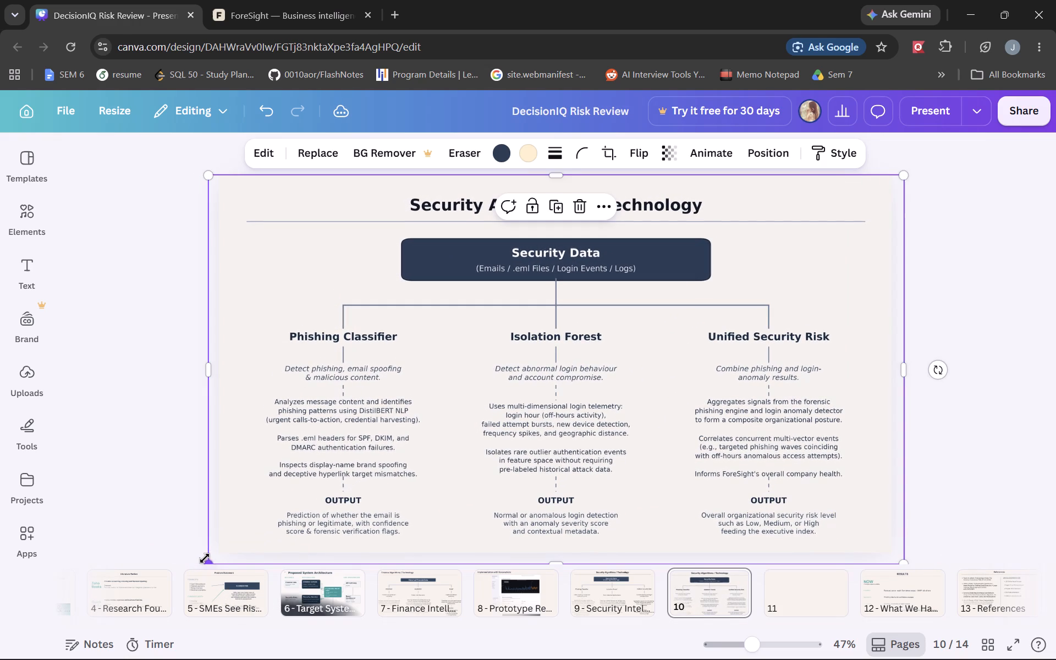
{"action": "left_click_drag", "start_coordinate": [904, 174], "coordinate": [913, 164]}
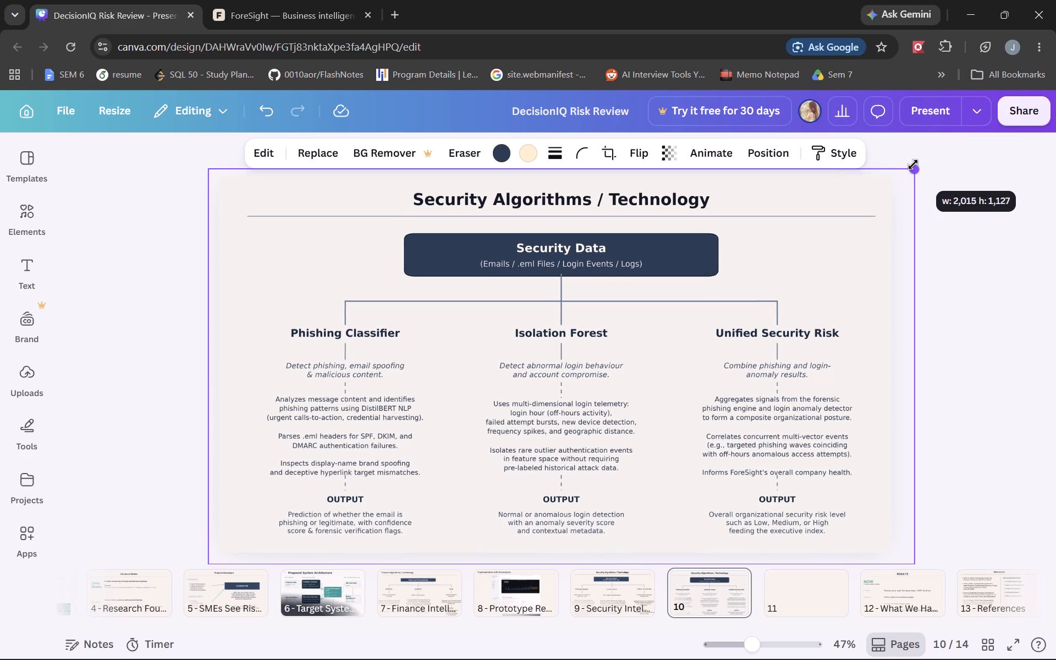
{"action": "left_click_drag", "start_coordinate": [913, 164], "coordinate": [914, 163]}
{"action": "left_click_drag", "start_coordinate": [212, 169], "coordinate": [200, 163]}
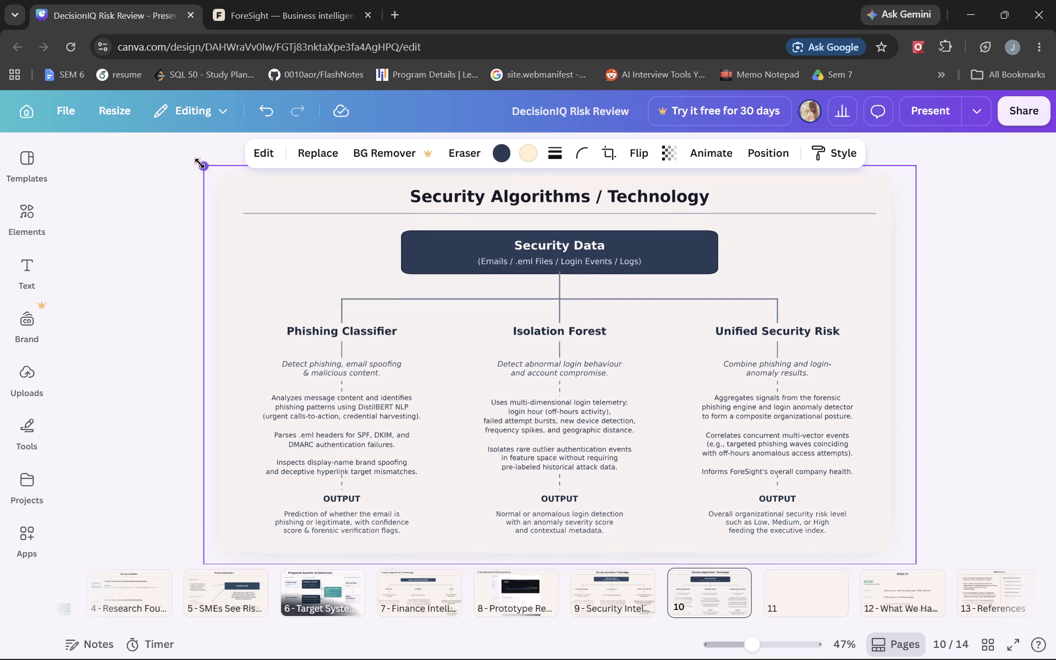
{"action": "left_click_drag", "start_coordinate": [200, 163], "coordinate": [212, 163]}
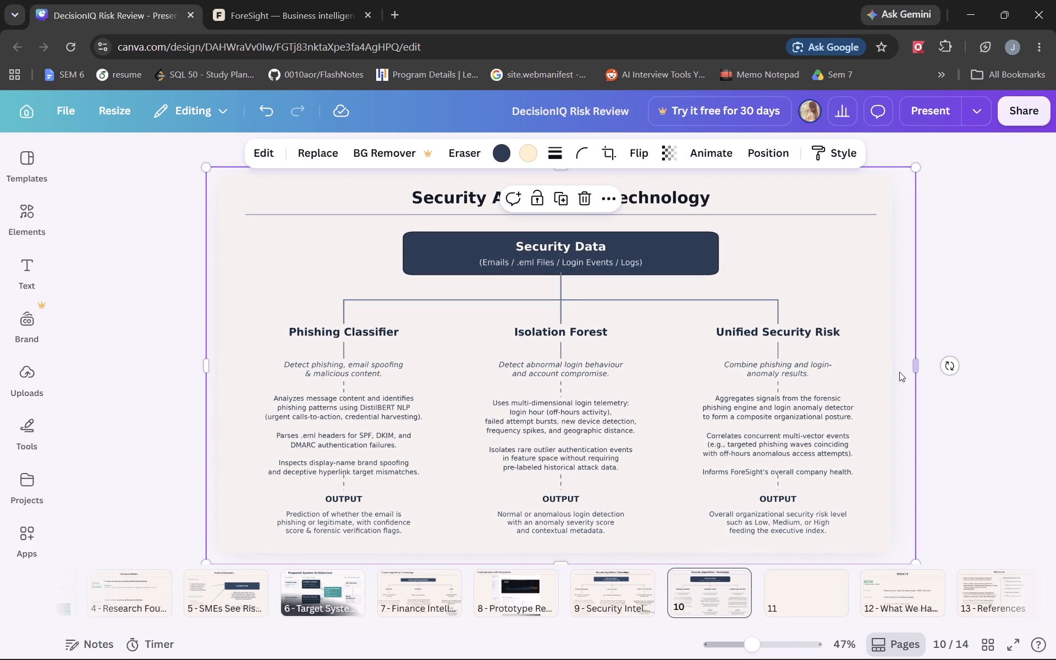
Stretch the flowchart image beyond both side edges of page 10 to about 2,129 px wide, keeping the diagram centred.
{"action": "left_click_drag", "start_coordinate": [912, 367], "coordinate": [919, 364]}
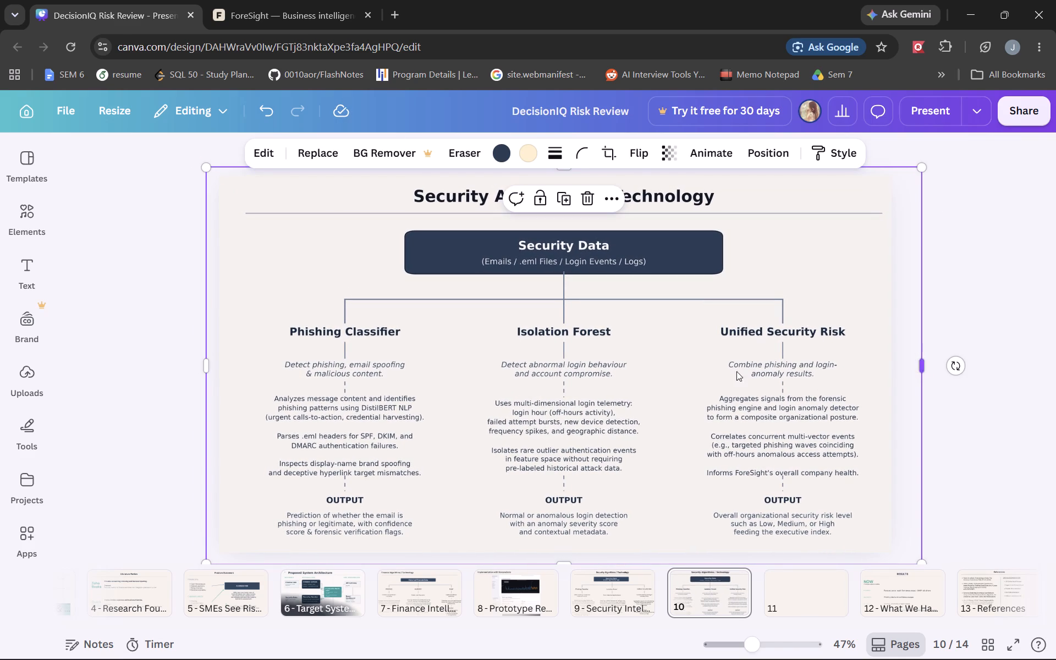
{"action": "left_click_drag", "start_coordinate": [207, 370], "coordinate": [191, 366]}
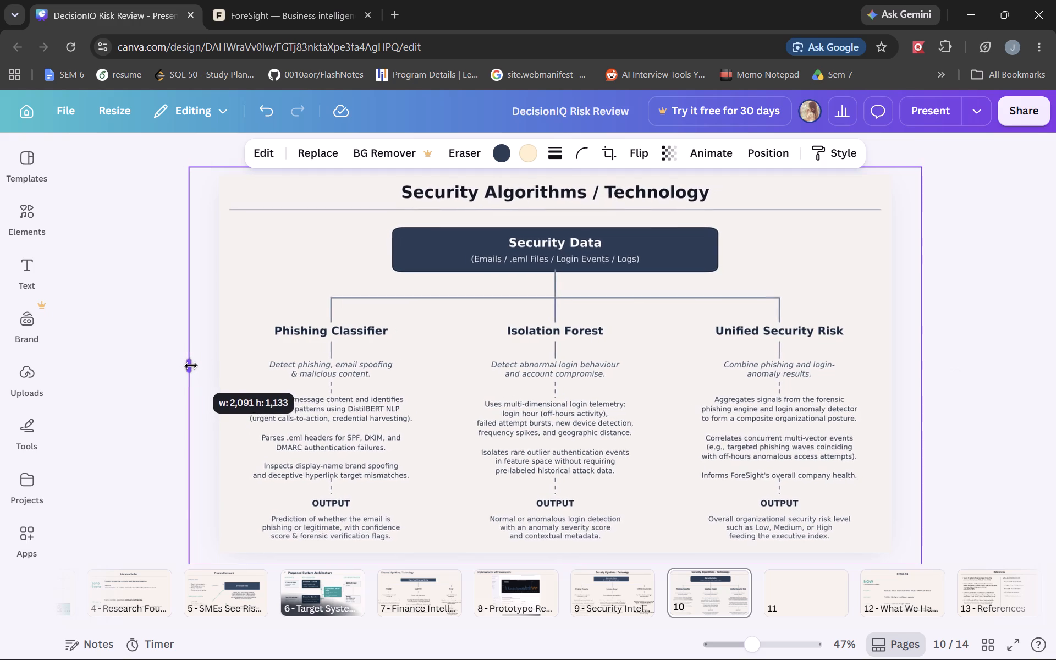
{"action": "left_click_drag", "start_coordinate": [191, 366], "coordinate": [200, 365]}
{"action": "left_click", "coordinate": [155, 395]}
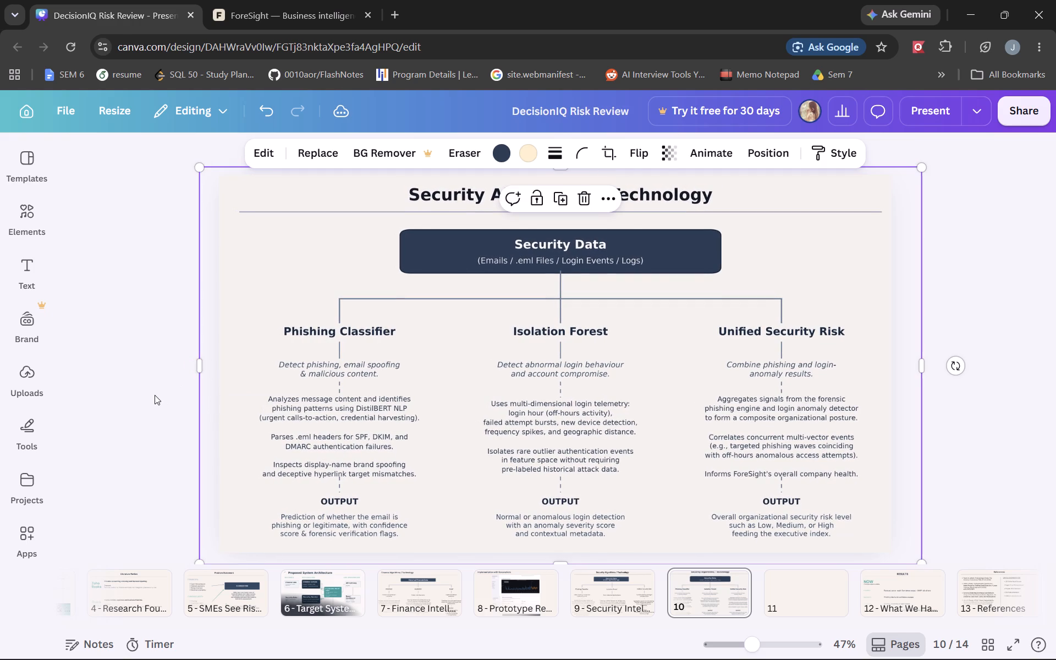
{"action": "left_click", "coordinate": [631, 475]}
{"action": "left_click_drag", "start_coordinate": [922, 362], "coordinate": [930, 362]}
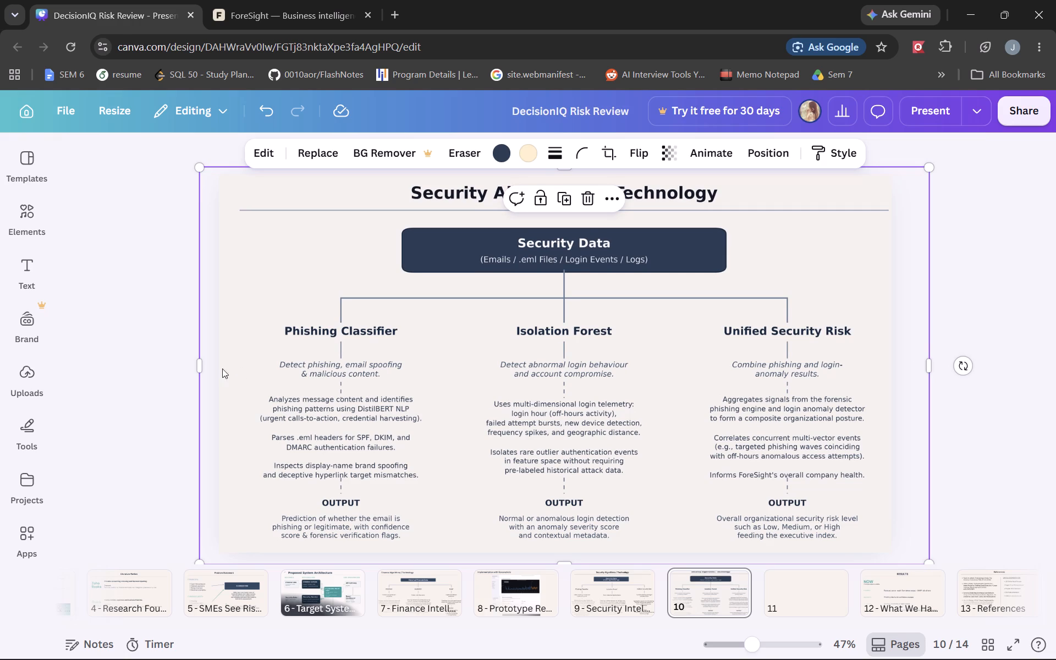
{"action": "left_click_drag", "start_coordinate": [202, 363], "coordinate": [194, 363]}
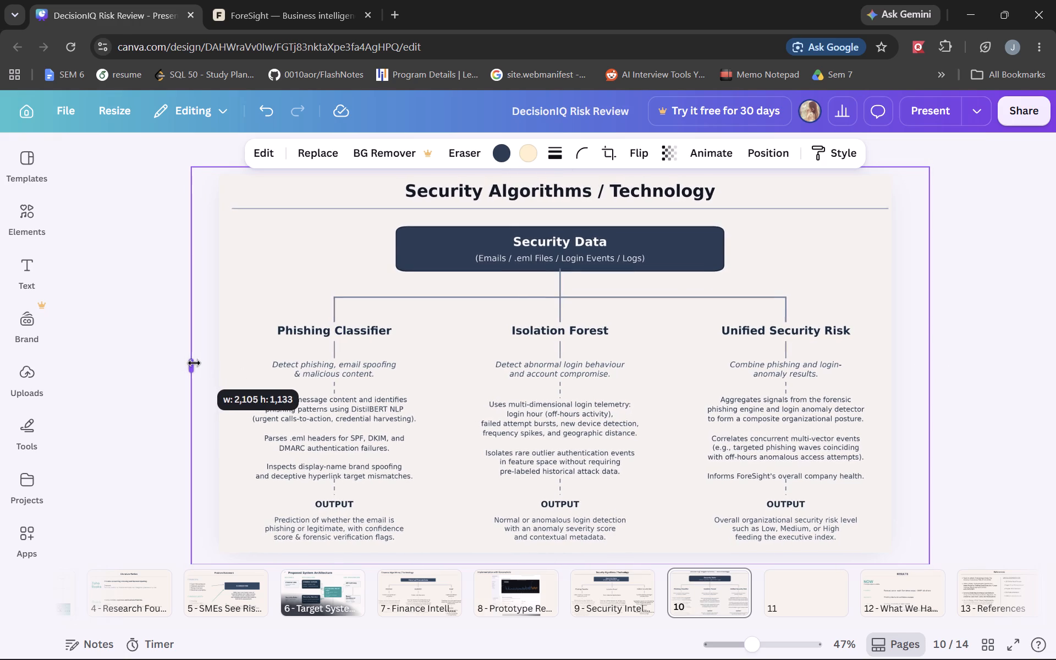
{"action": "left_click_drag", "start_coordinate": [194, 363], "coordinate": [188, 364]}
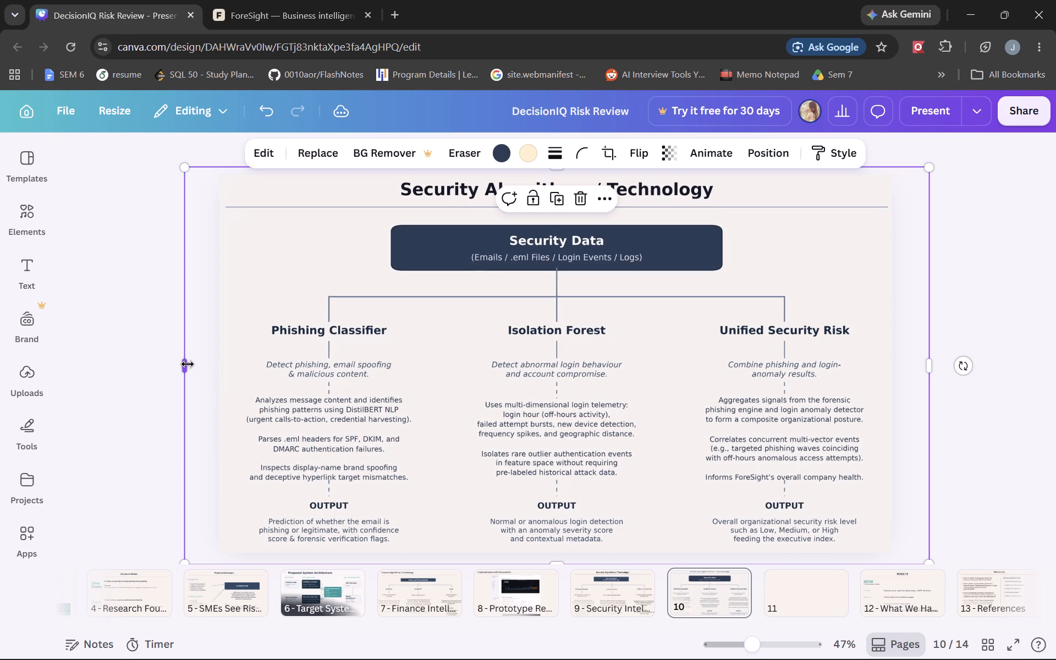
{"action": "left_click", "coordinate": [930, 365]}
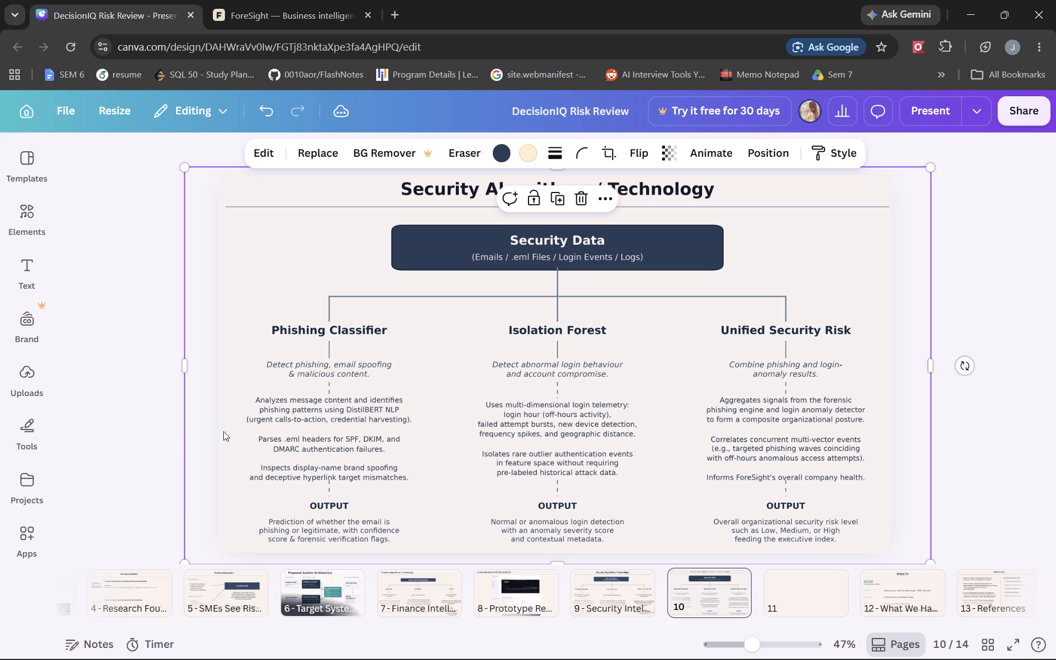
{"action": "left_click", "coordinate": [139, 466]}
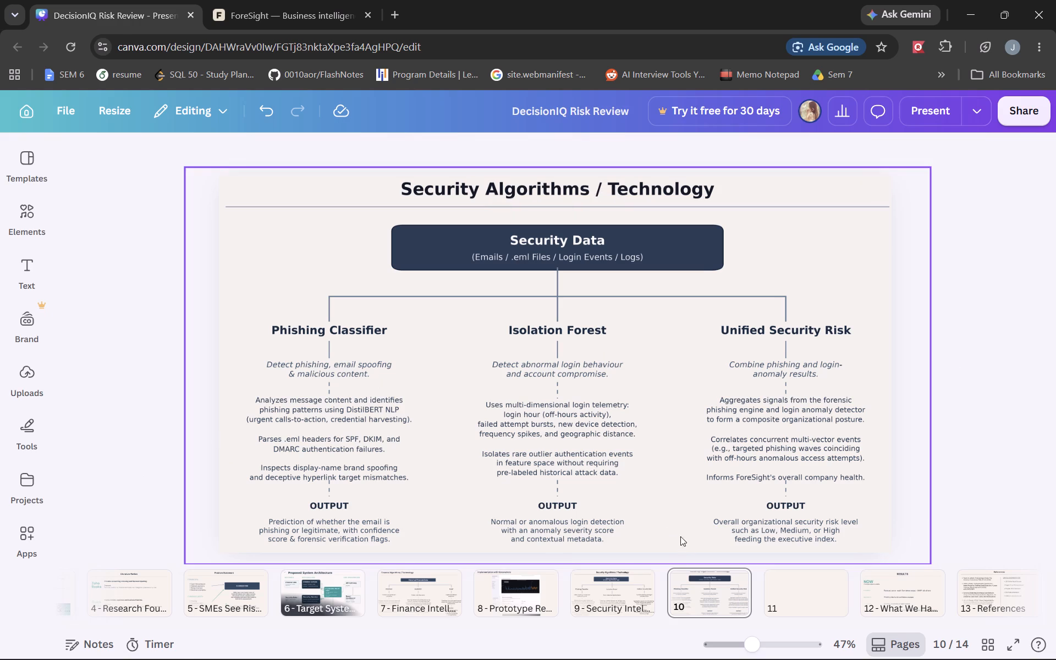
Crop the flowchart image's top edge to about 1,113 px high, and shrink the image slightly from its upper corner.
{"action": "left_click", "coordinate": [627, 384]}
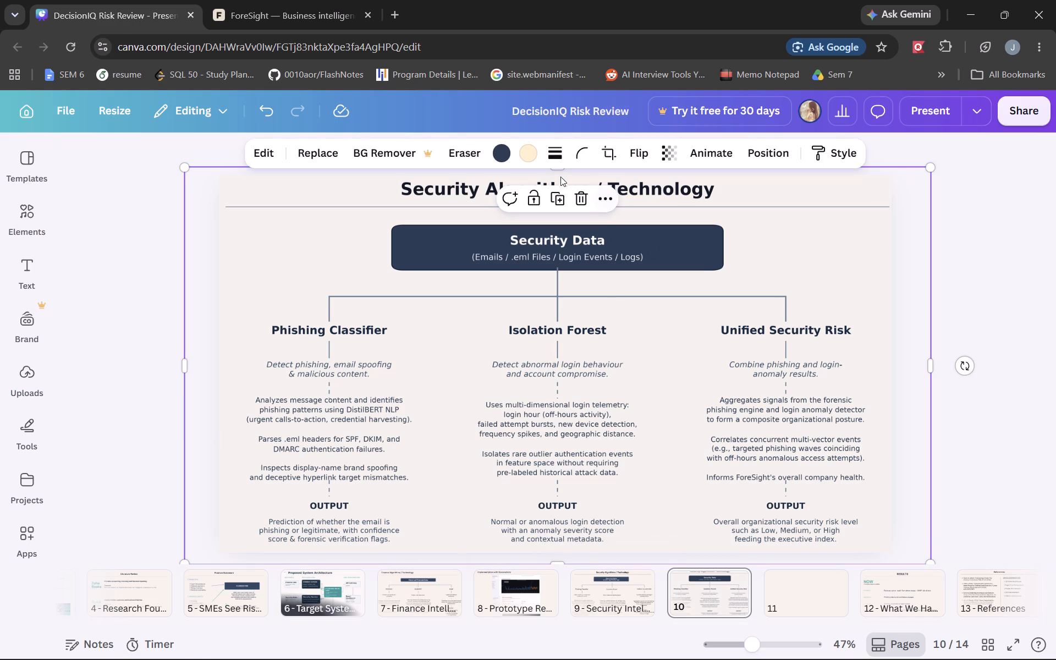
{"action": "left_click", "coordinate": [557, 169]}
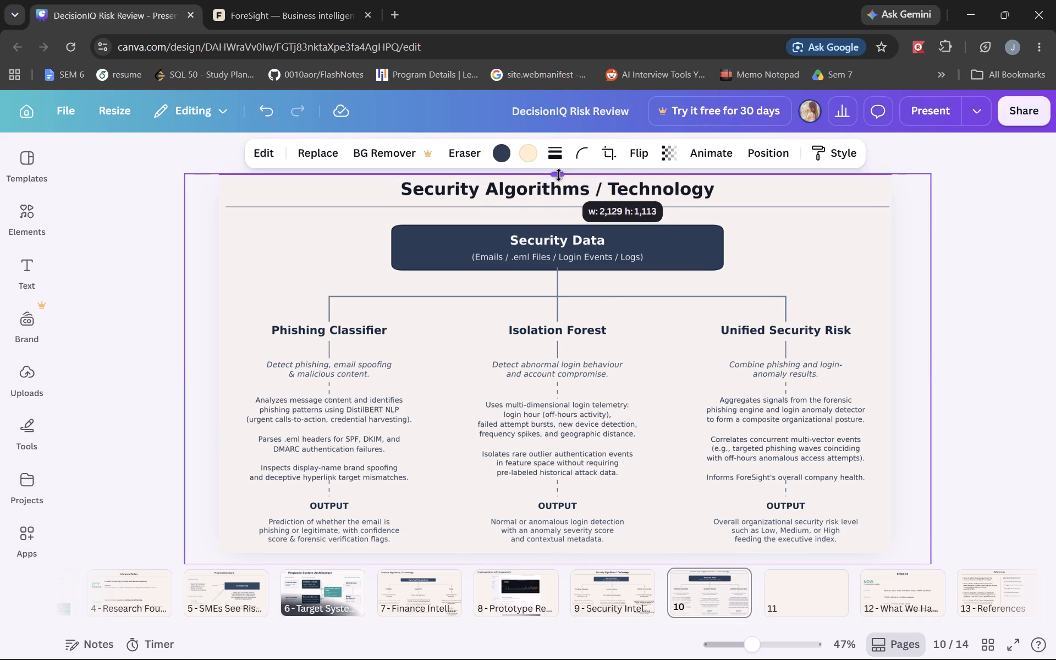
{"action": "left_click", "coordinate": [933, 171]}
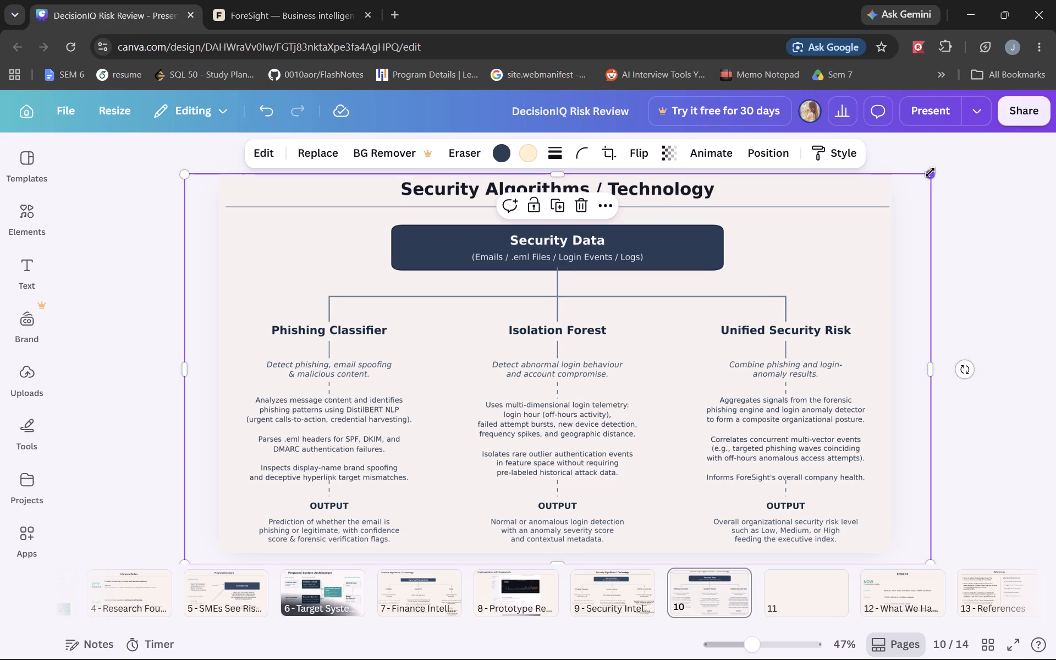
{"action": "left_click", "coordinate": [977, 225]}
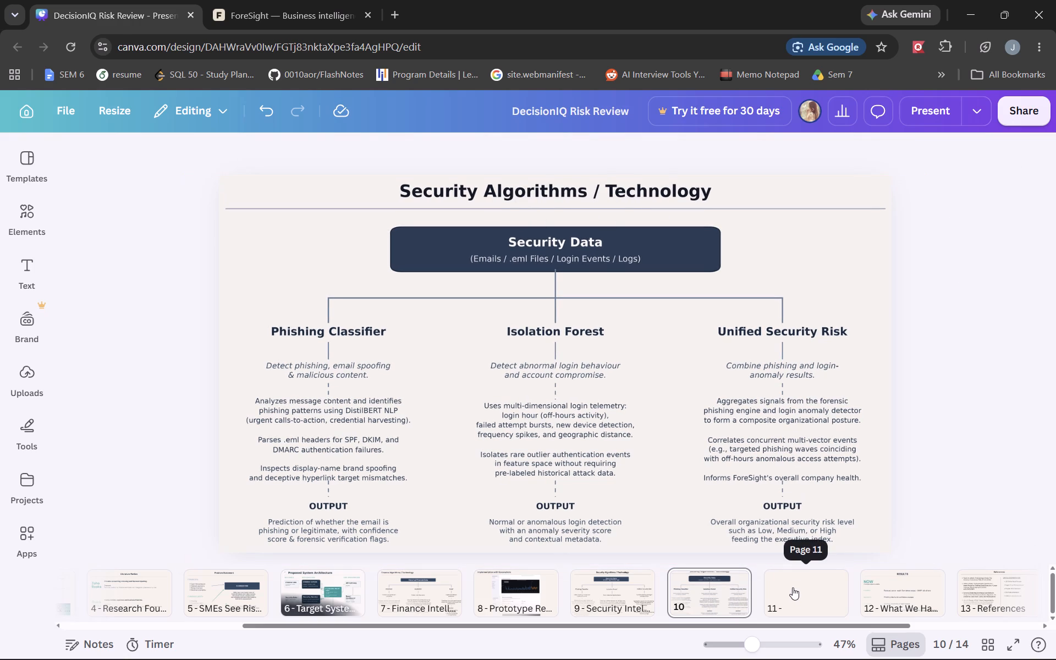
Delete the old page 9, Security Intelligence, that the new flowchart page replaces.
{"action": "left_click", "coordinate": [621, 574]}
{"action": "left_click", "coordinate": [634, 579]}
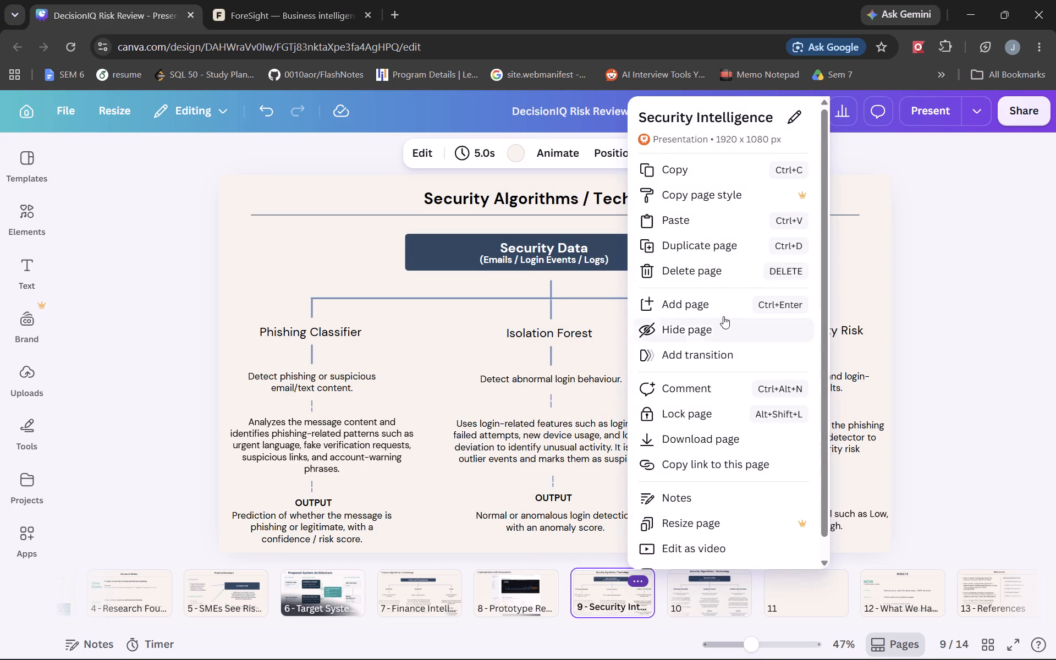
{"action": "left_click", "coordinate": [716, 269]}
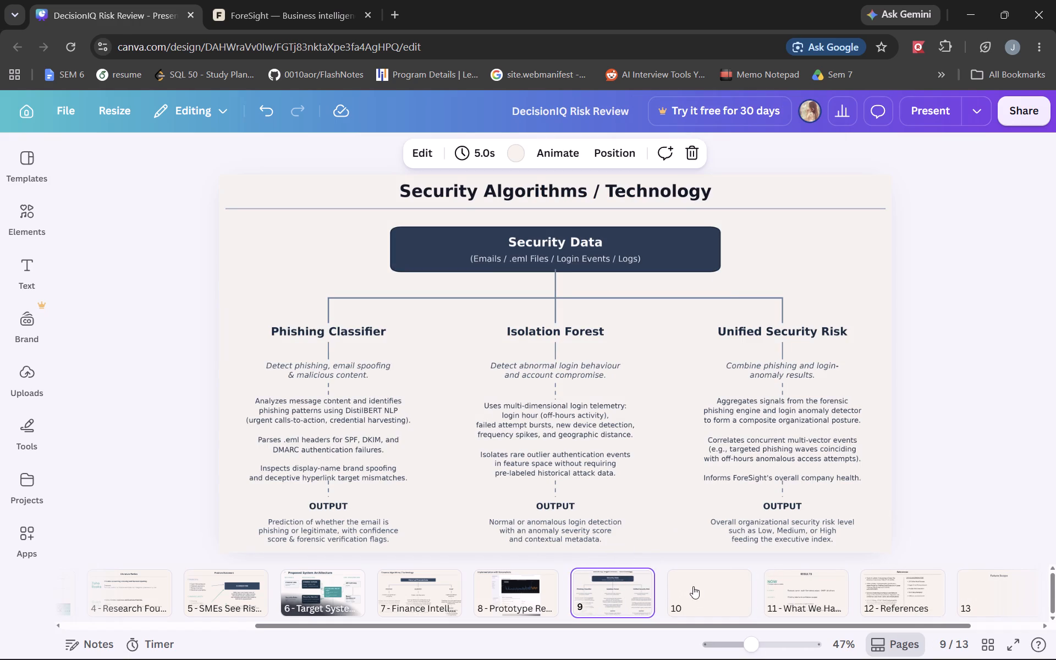
Centre the title Implementation with Screenshots above the divider line on page 8 and narrow its text box to fit the text.
{"action": "left_click", "coordinate": [726, 587]}
{"action": "left_click", "coordinate": [546, 589]}
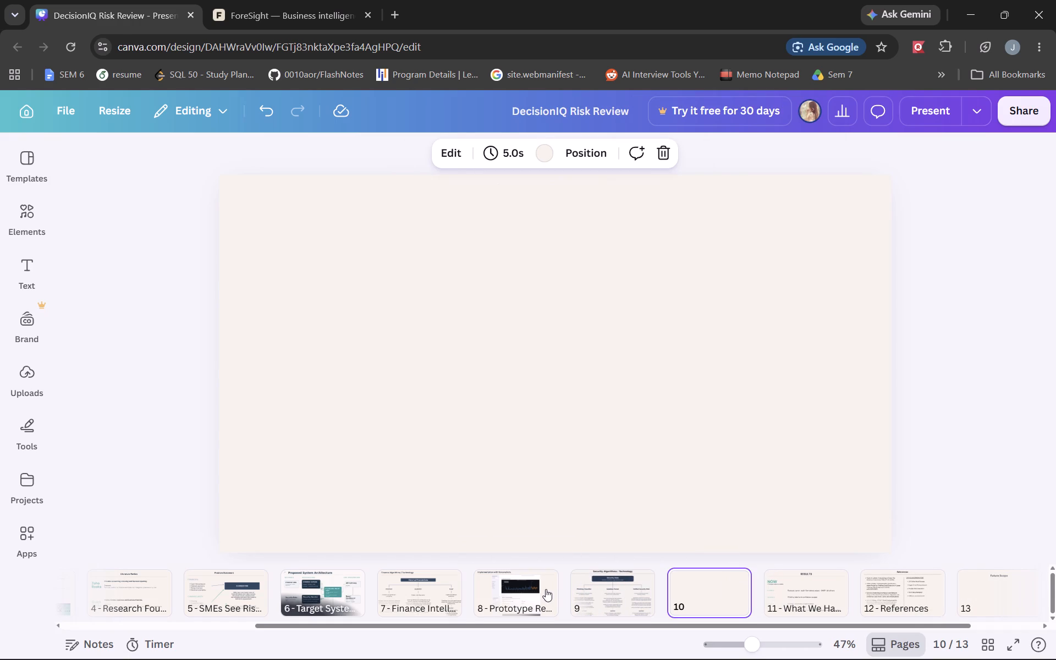
{"action": "left_click_drag", "start_coordinate": [474, 197], "coordinate": [595, 198]}
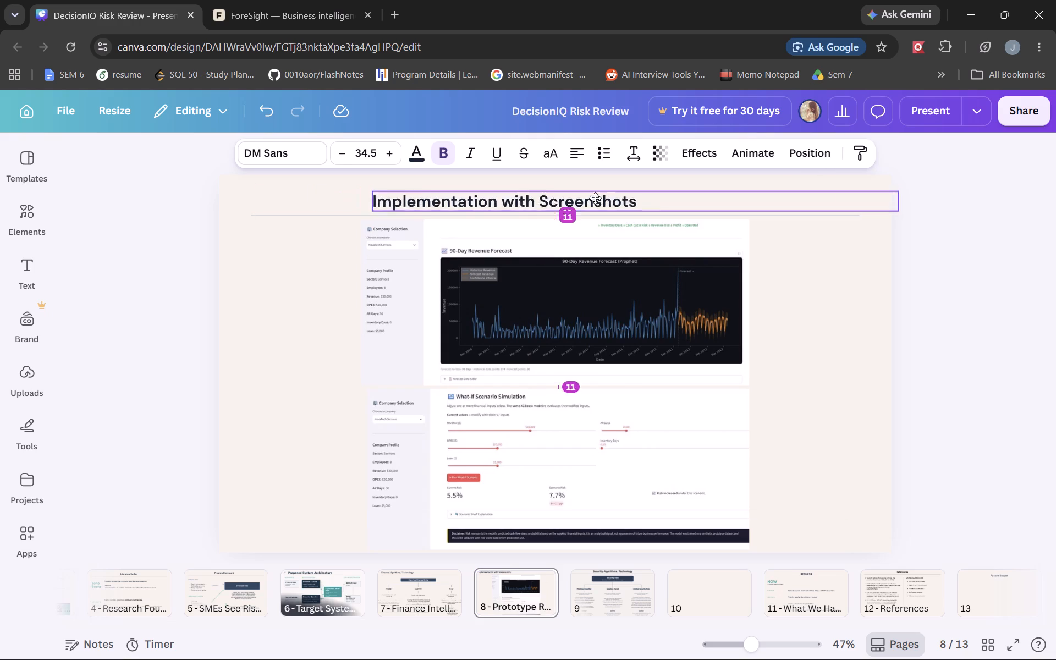
{"action": "left_click_drag", "start_coordinate": [595, 198], "coordinate": [648, 195]}
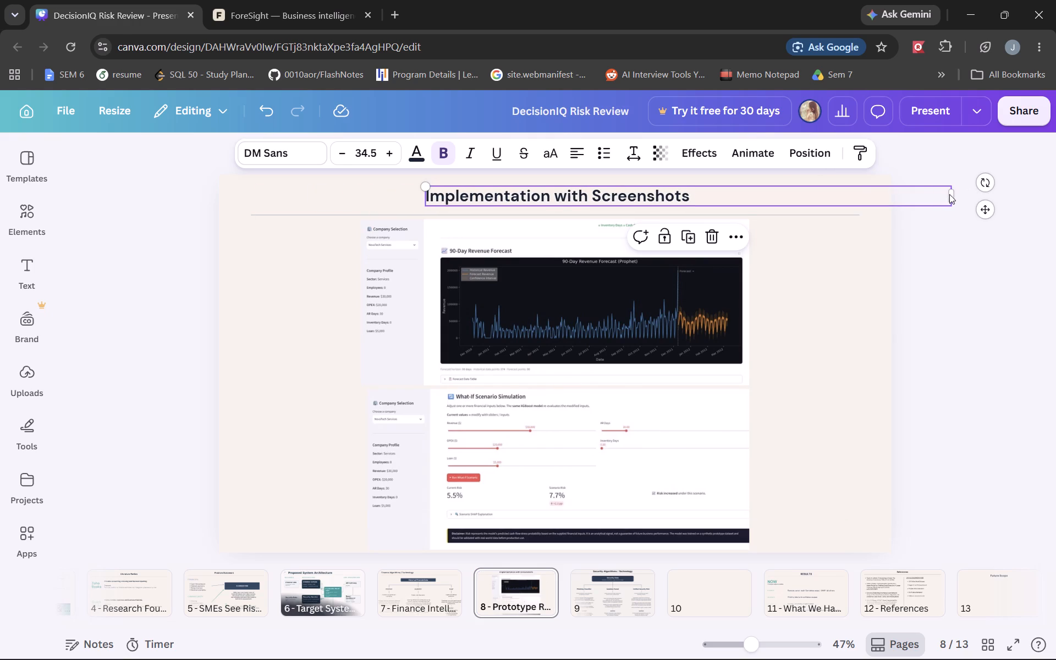
{"action": "left_click_drag", "start_coordinate": [953, 194], "coordinate": [698, 201]}
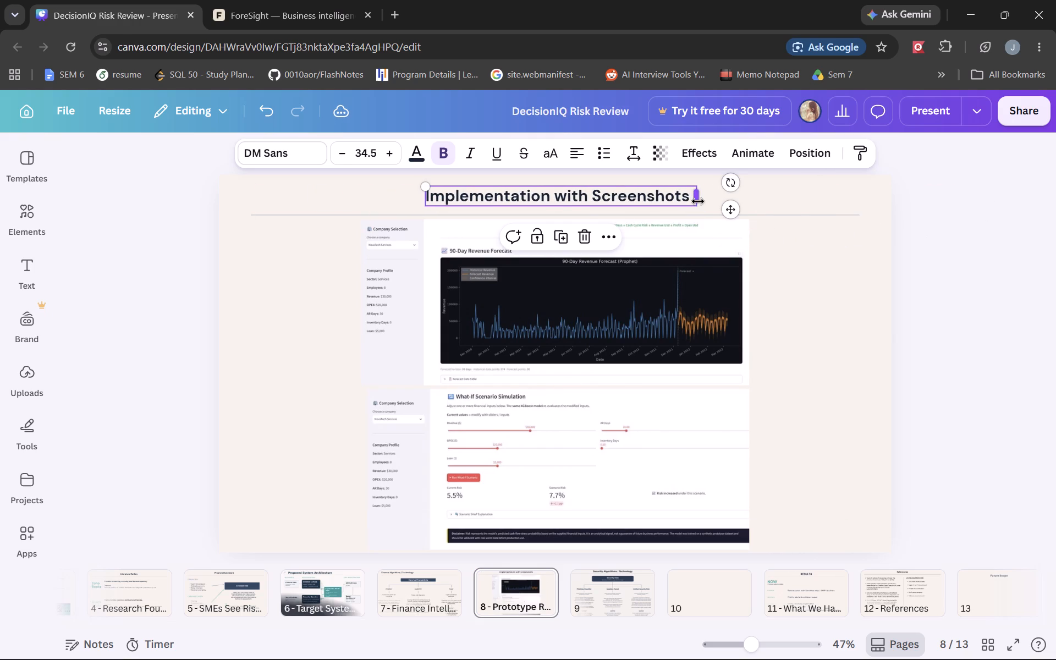
{"action": "left_click", "coordinate": [576, 195]}
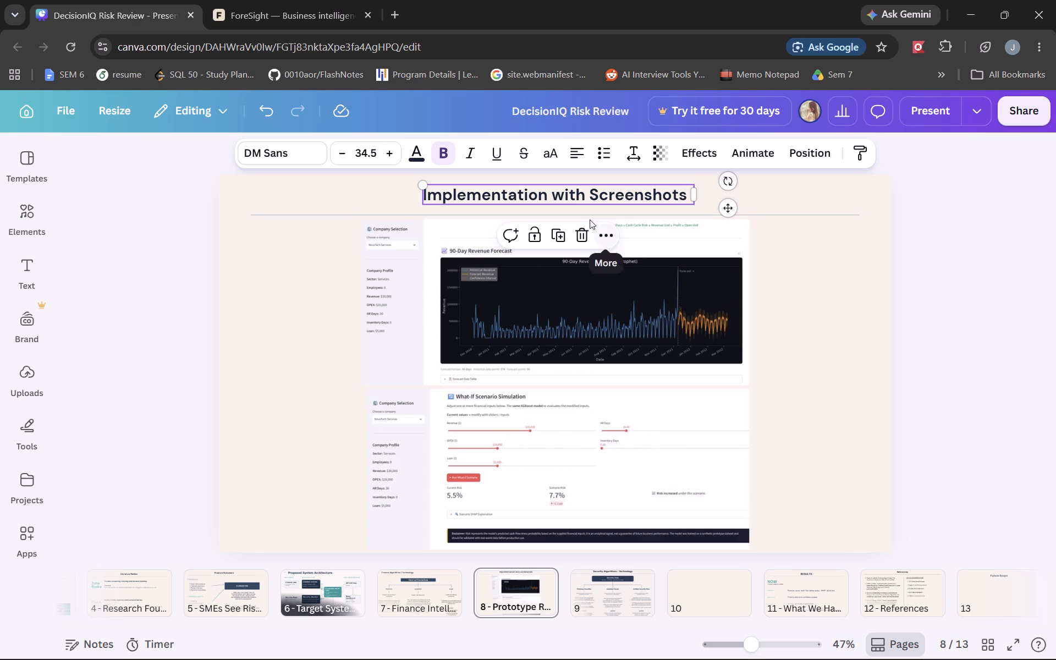
Copy the title Implementation with Screenshots from page 8 onto the blank page 10.
{"action": "key", "text": "ctrl+c"}
{"action": "left_click", "coordinate": [702, 582]}
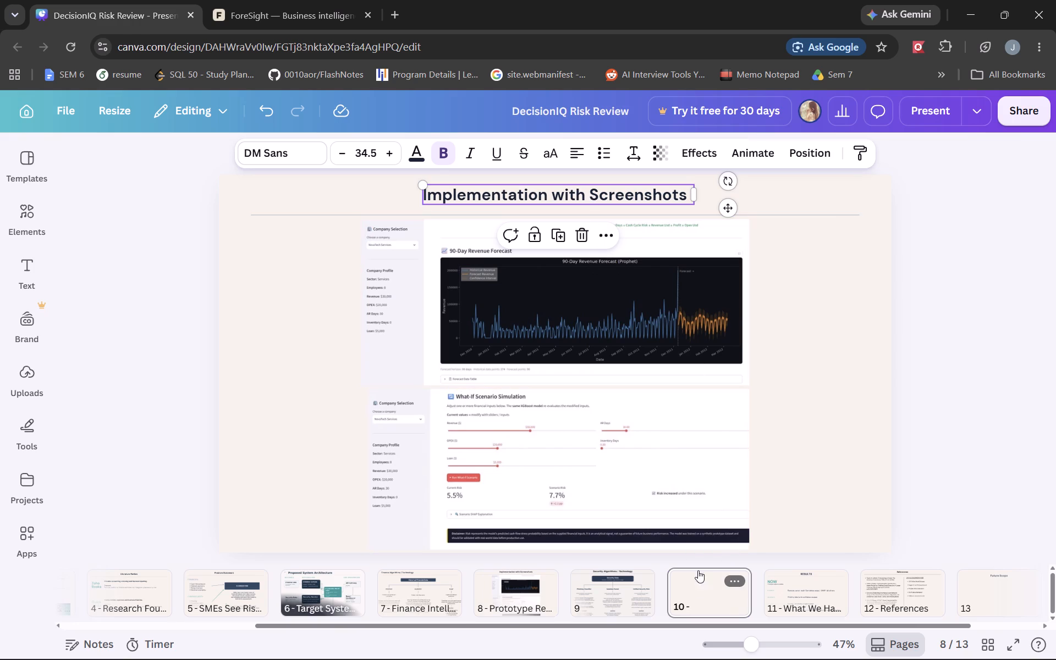
{"action": "key", "text": "ctrl+v"}
{"action": "left_click", "coordinate": [588, 321]}
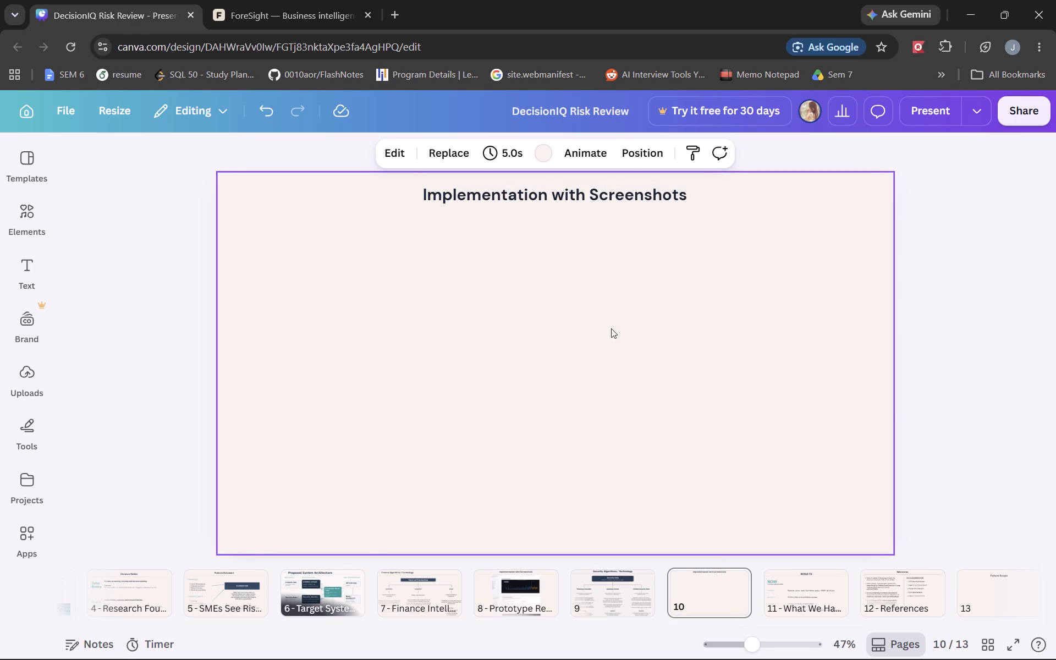
Capture a screen snip of the RESULTS slide on page 11.
{"action": "left_click", "coordinate": [827, 584]}
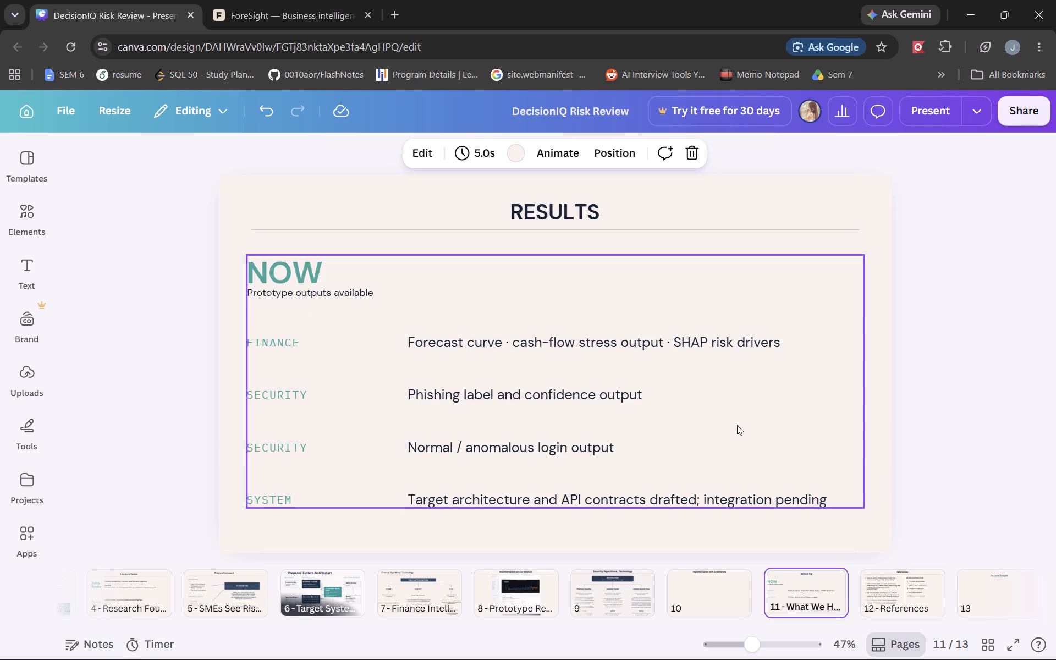
{"action": "key", "text": "shift+super+s"}
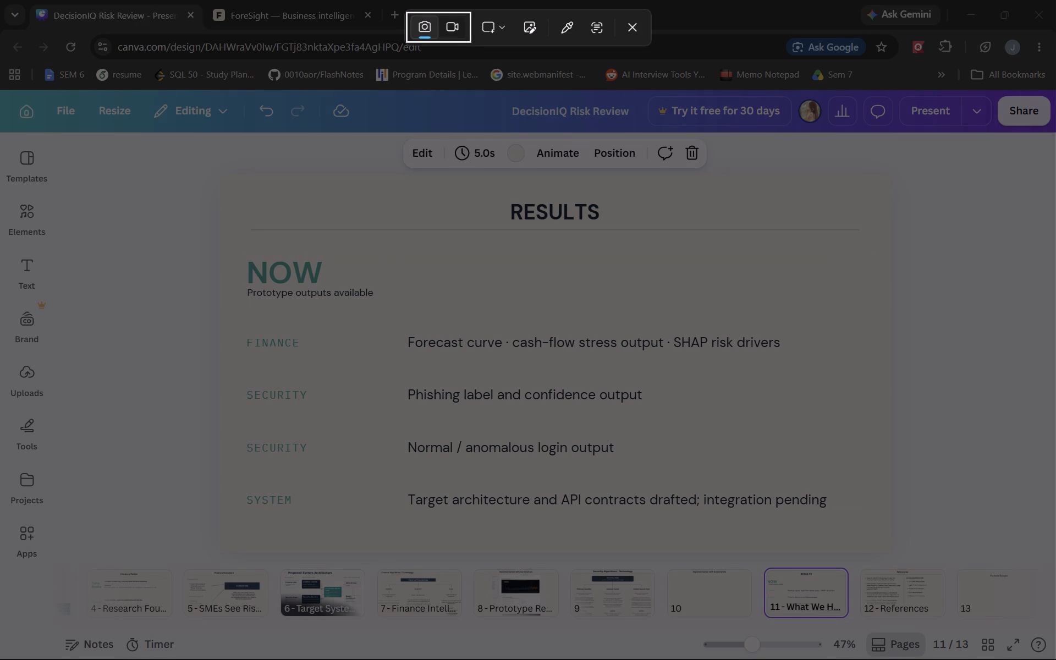
{"action": "left_click_drag", "start_coordinate": [235, 178], "coordinate": [876, 546]}
{"action": "key", "text": "alt+Tab"}
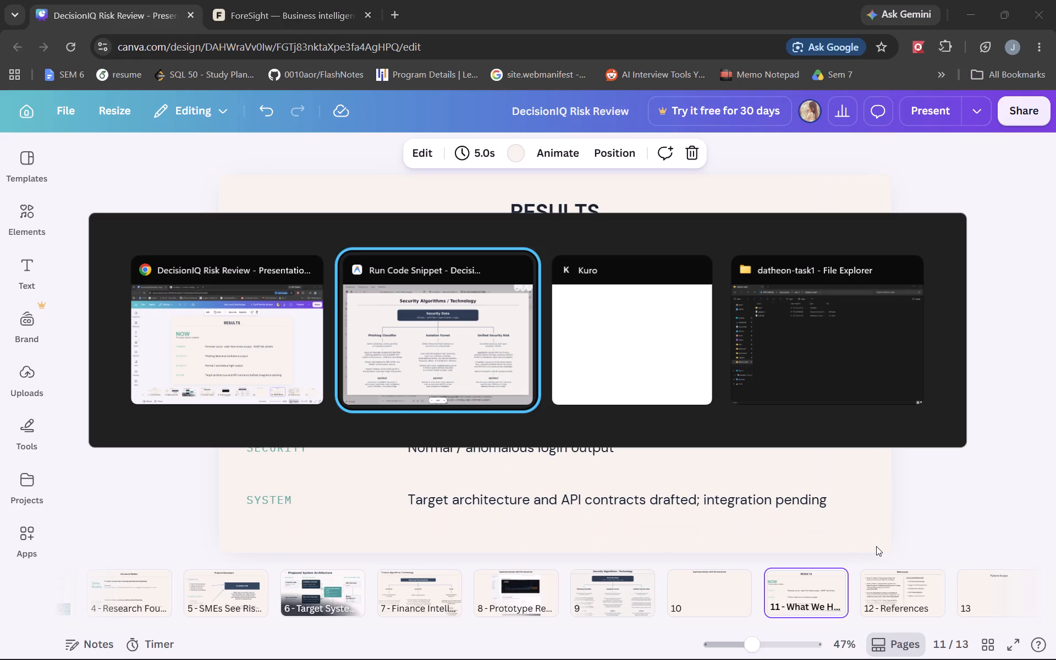
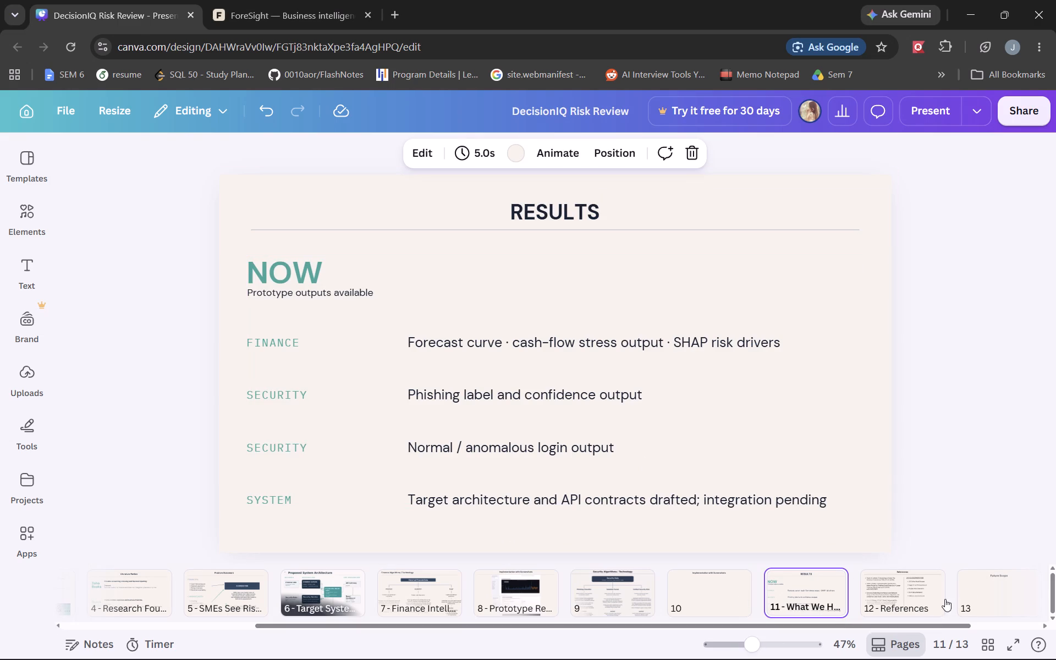
{"action": "double_click", "coordinate": [738, 581]}
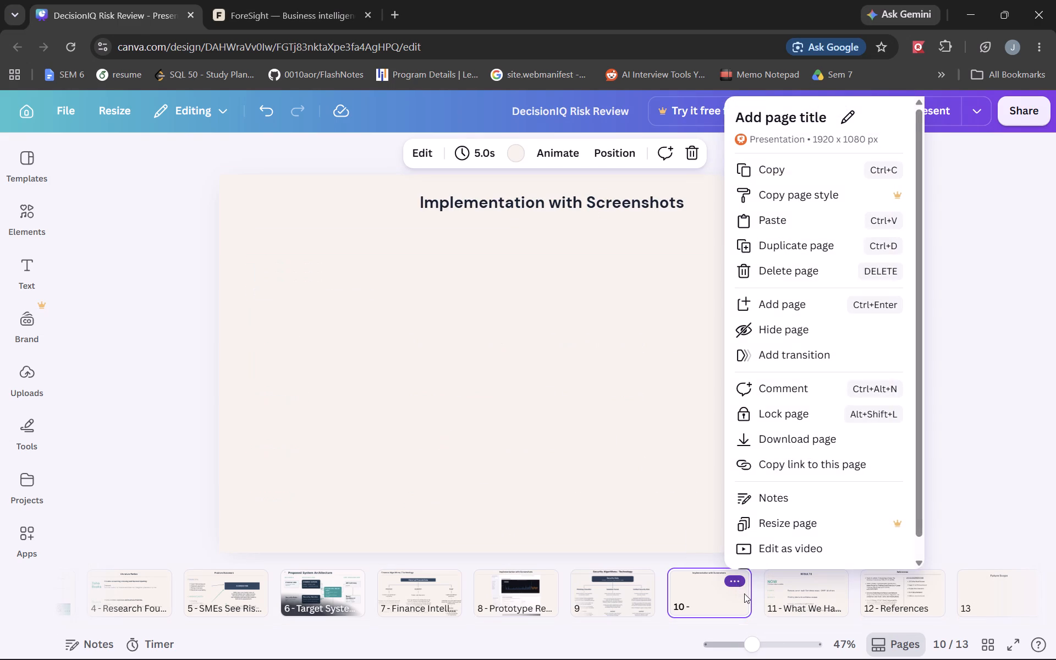
{"action": "double_click", "coordinate": [744, 593]}
{"action": "double_click", "coordinate": [754, 592]}
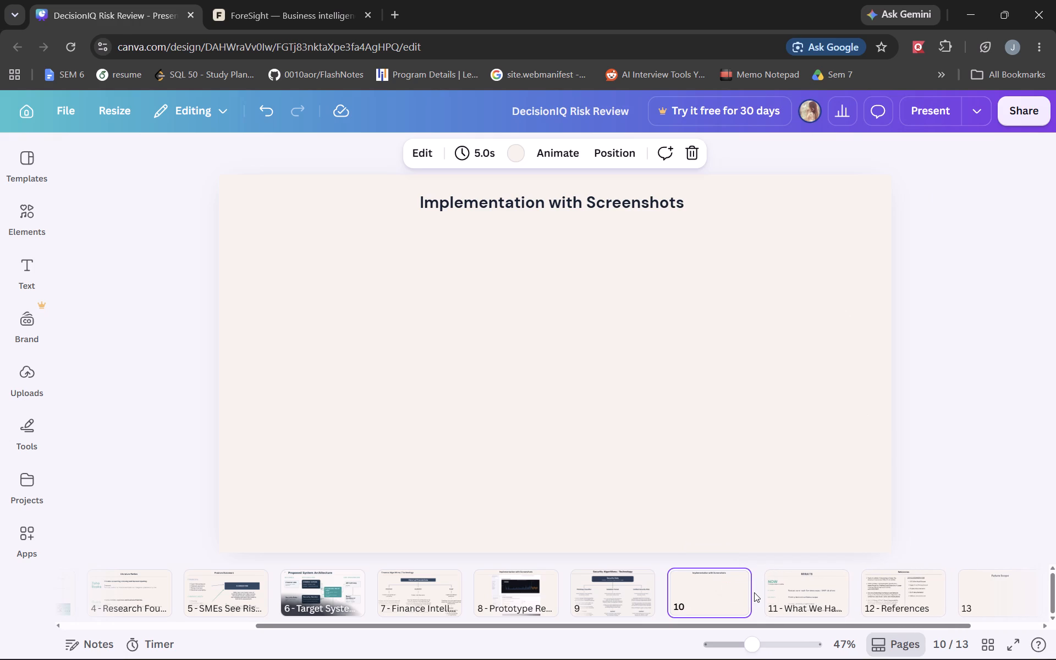
{"action": "left_click", "coordinate": [757, 582]}
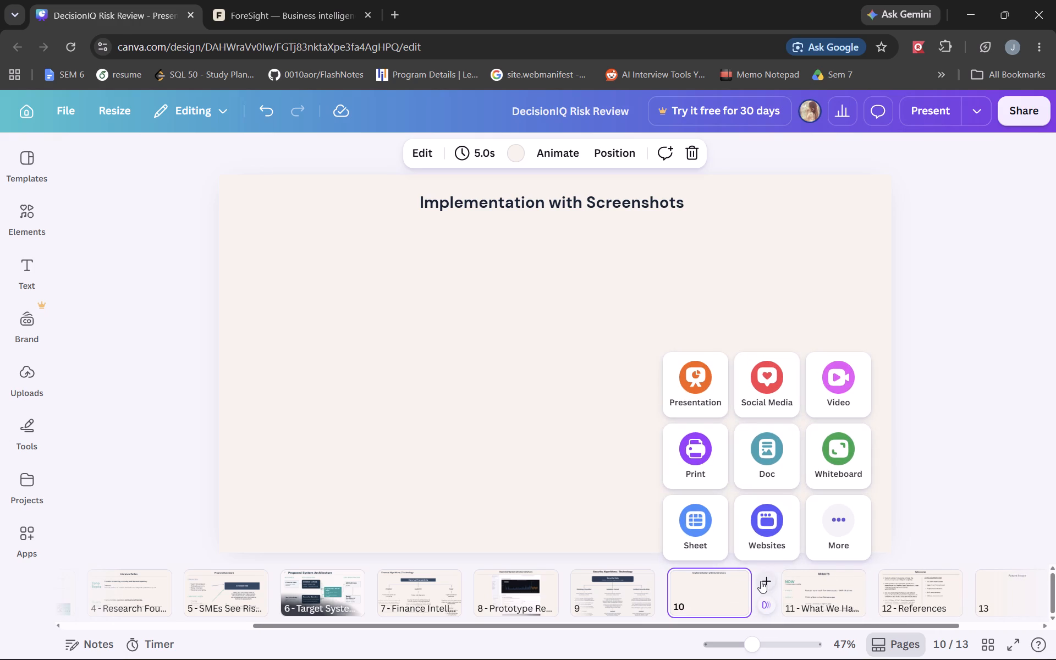
{"action": "left_click", "coordinate": [761, 581]}
{"action": "left_click", "coordinate": [674, 406]}
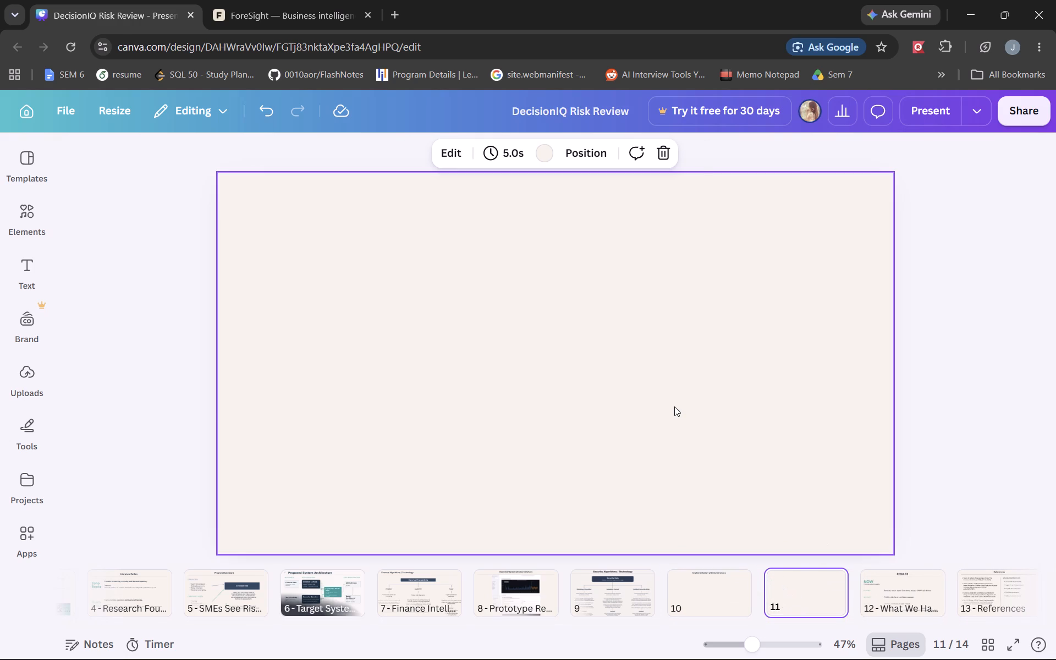
Paste the updated RESULTS image onto the blank page 11 and enlarge it to cover the page.
{"action": "key", "text": "ctrl+v"}
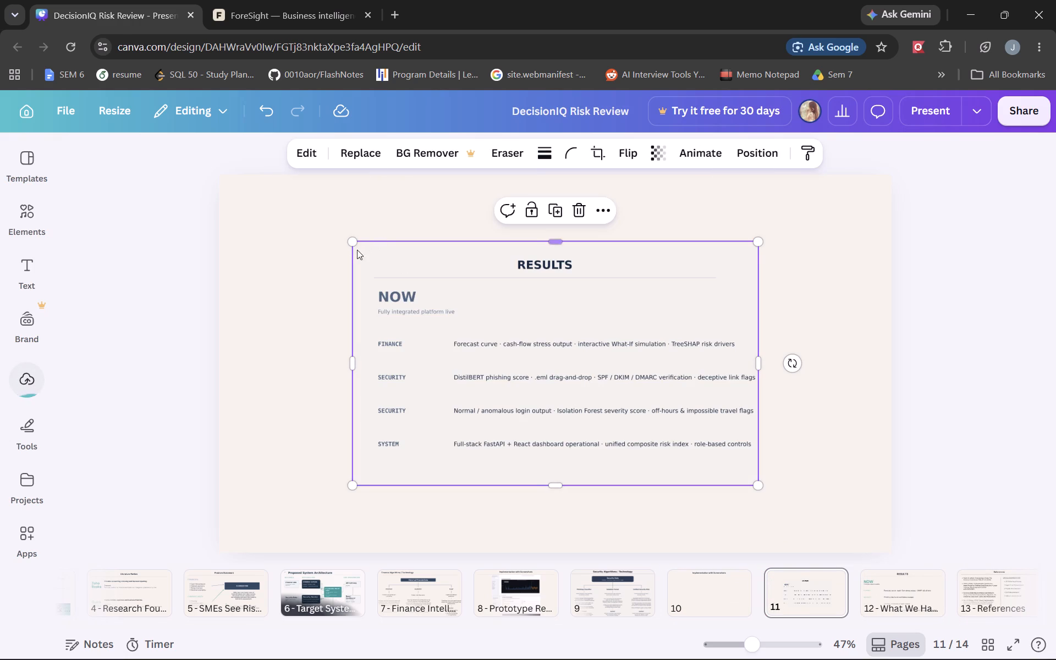
{"action": "left_click_drag", "start_coordinate": [351, 242], "coordinate": [212, 181]}
{"action": "left_click_drag", "start_coordinate": [757, 487], "coordinate": [914, 524]}
{"action": "left_click_drag", "start_coordinate": [699, 430], "coordinate": [695, 444]}
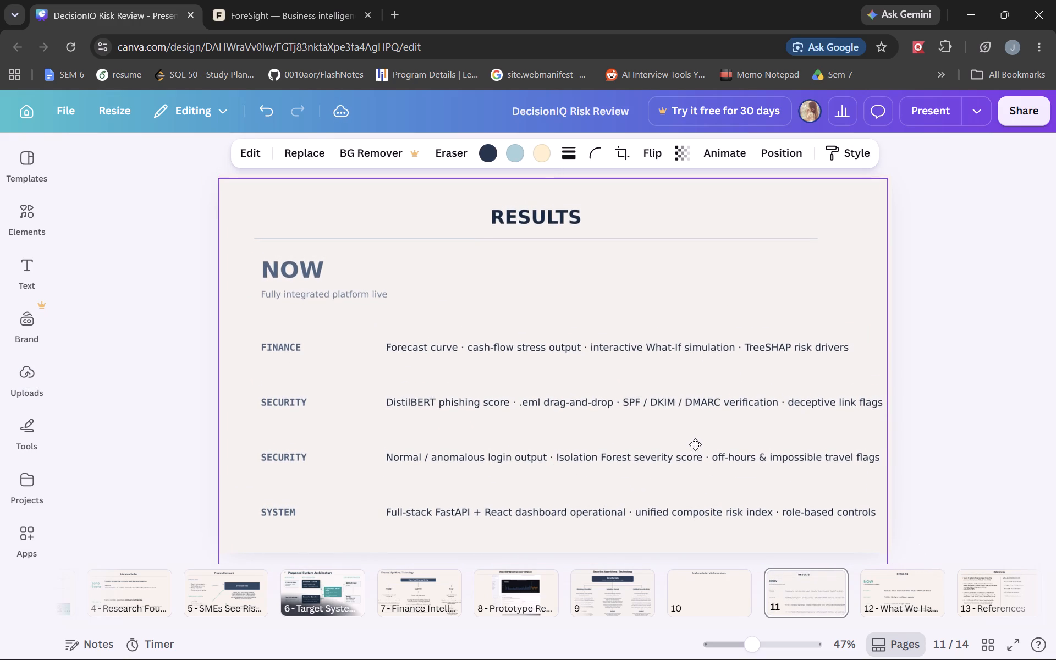
{"action": "left_click_drag", "start_coordinate": [695, 444], "coordinate": [692, 439]}
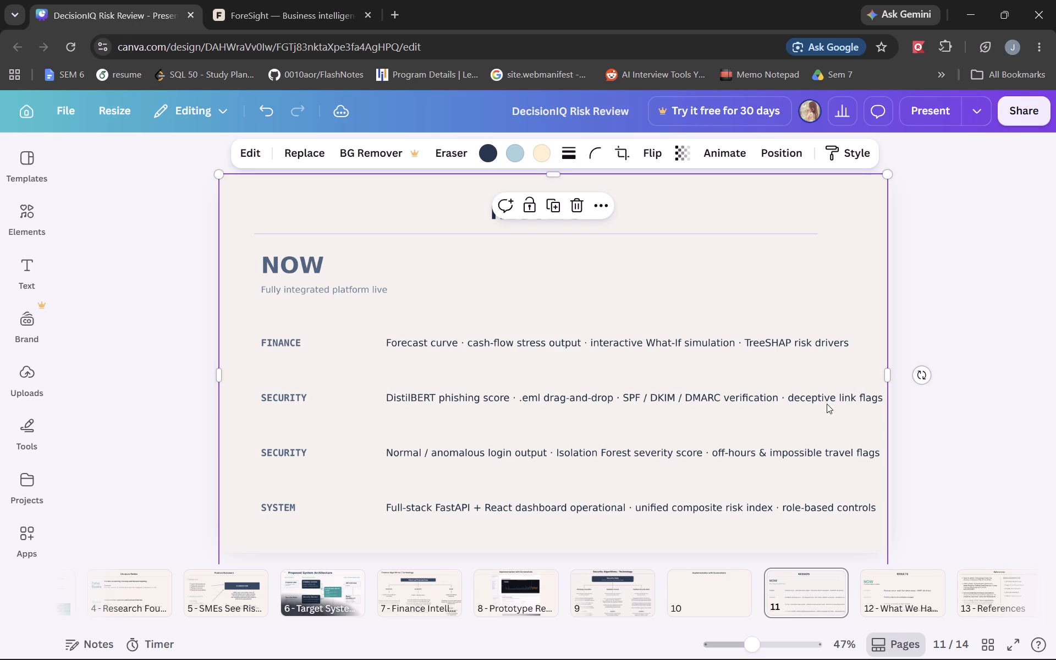
{"action": "left_click_drag", "start_coordinate": [217, 373], "coordinate": [210, 369]}
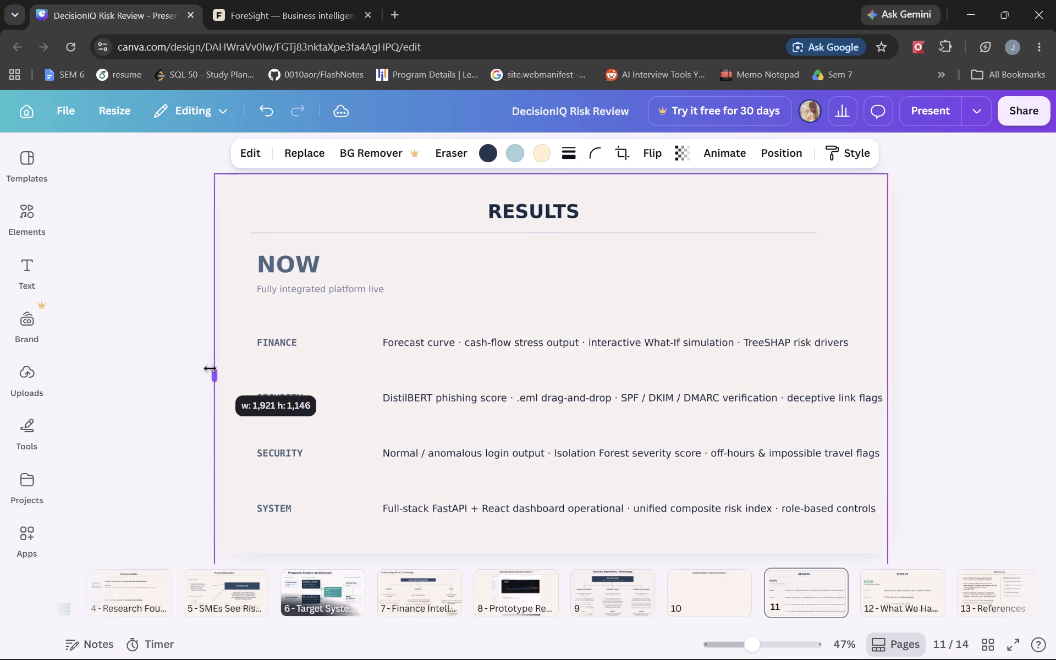
{"action": "left_click_drag", "start_coordinate": [210, 369], "coordinate": [210, 369]}
{"action": "left_click", "coordinate": [887, 372]}
{"action": "left_click_drag", "start_coordinate": [887, 372], "coordinate": [886, 367]}
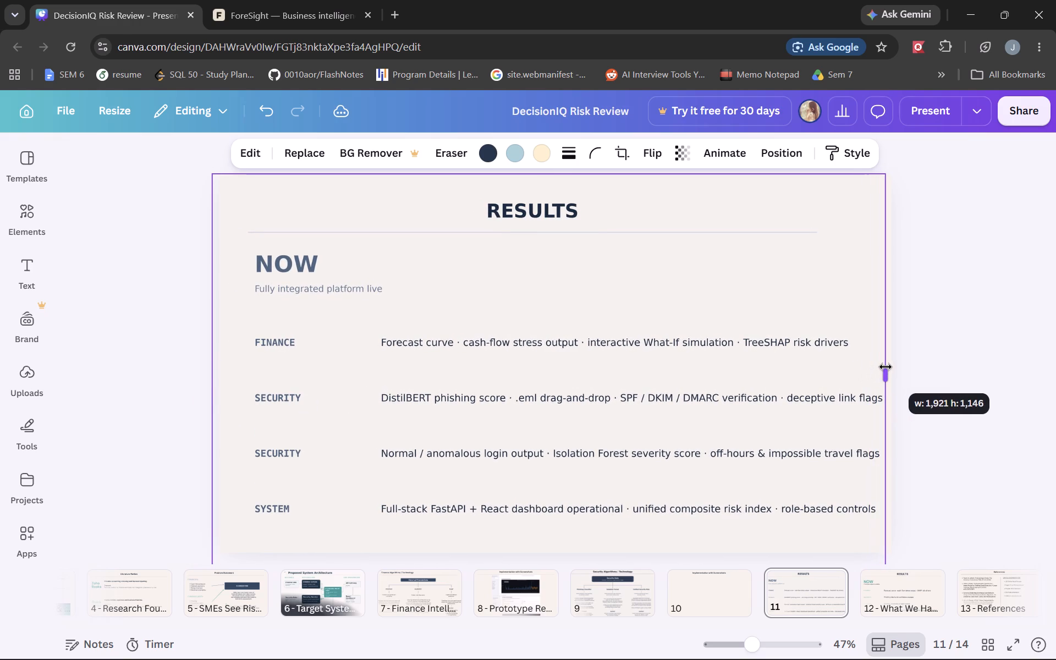
{"action": "left_click_drag", "start_coordinate": [886, 367], "coordinate": [885, 367]}
{"action": "left_click", "coordinate": [605, 380]}
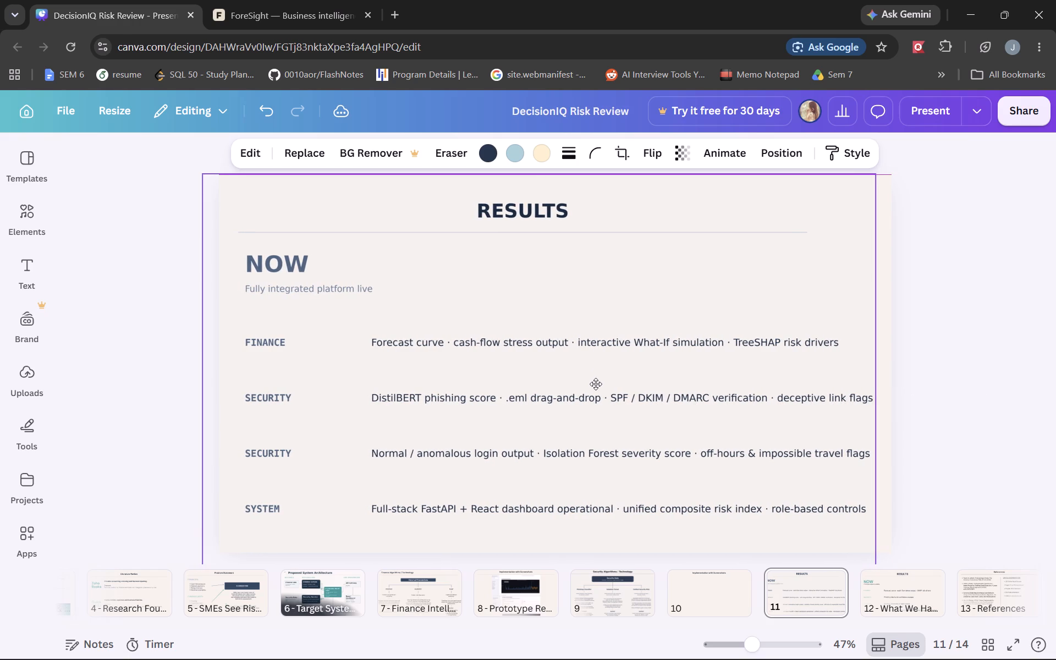
{"action": "left_click", "coordinate": [969, 374]}
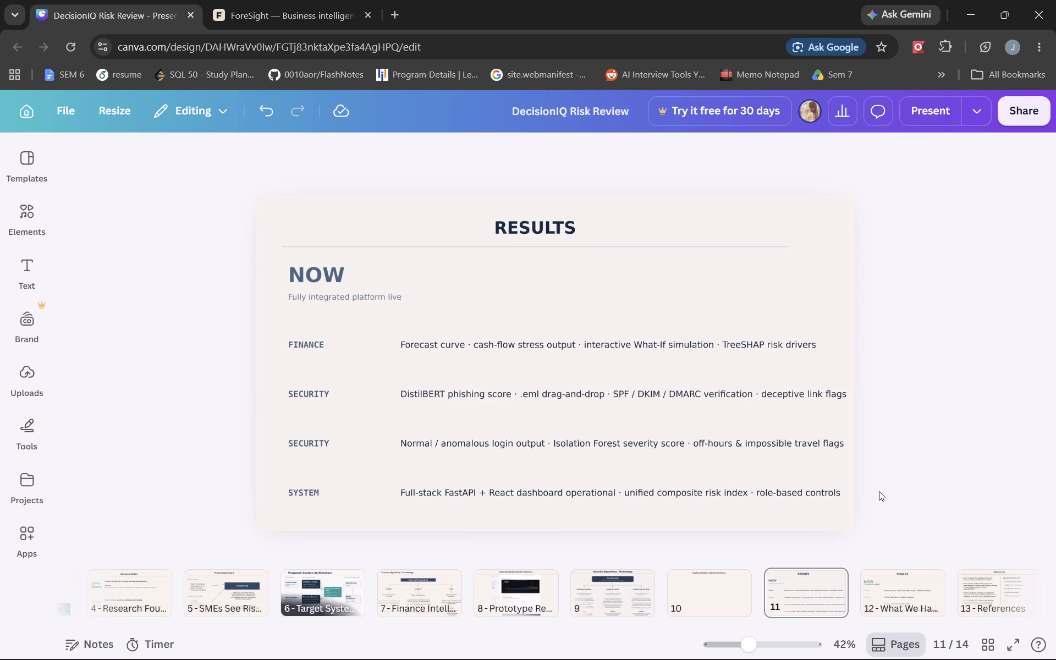
Delete the old RESULTS page, page 12, titled What We Have Built.
{"action": "left_click", "coordinate": [927, 582]}
{"action": "left_click", "coordinate": [930, 582]}
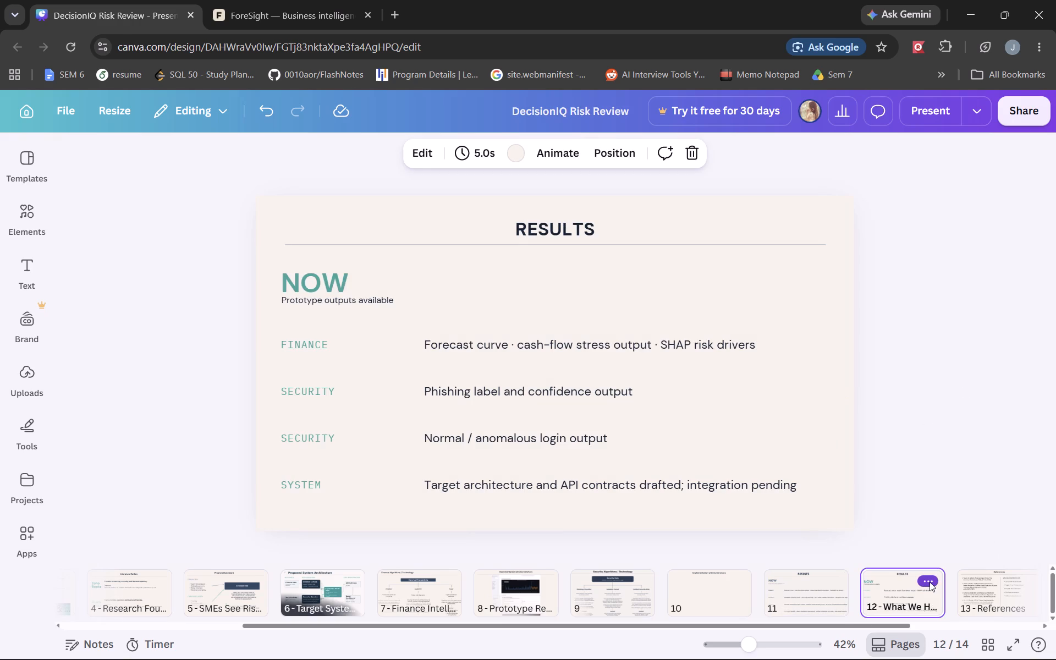
{"action": "left_click", "coordinate": [909, 280]}
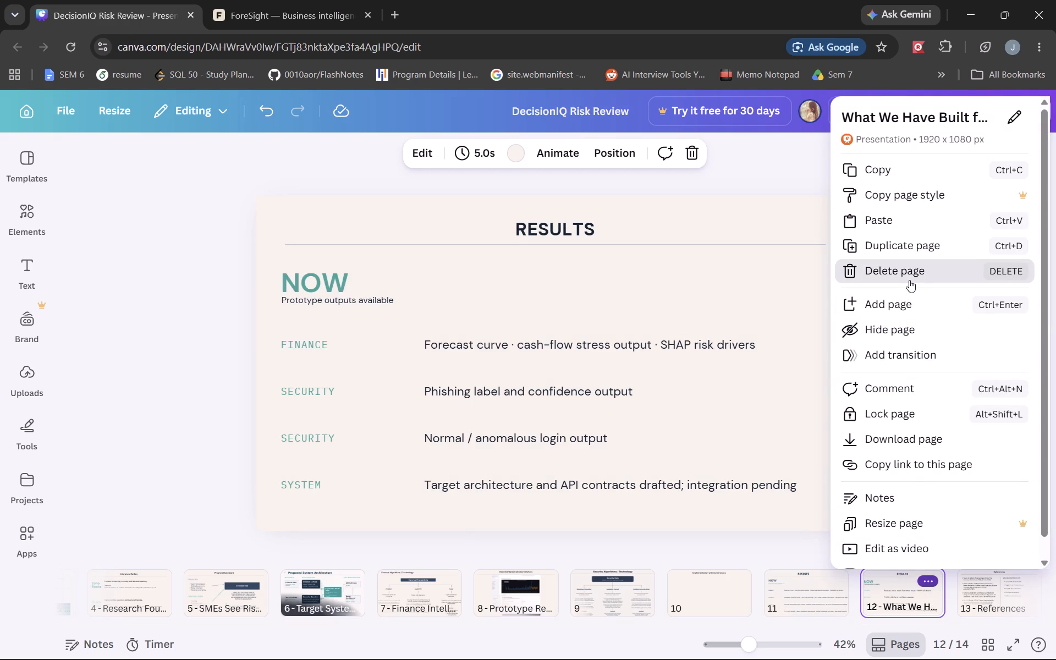
Trim a thin strip off the RESULTS image's left edge on page 11 and centre the image horizontally on the page.
{"action": "left_click", "coordinate": [801, 582]}
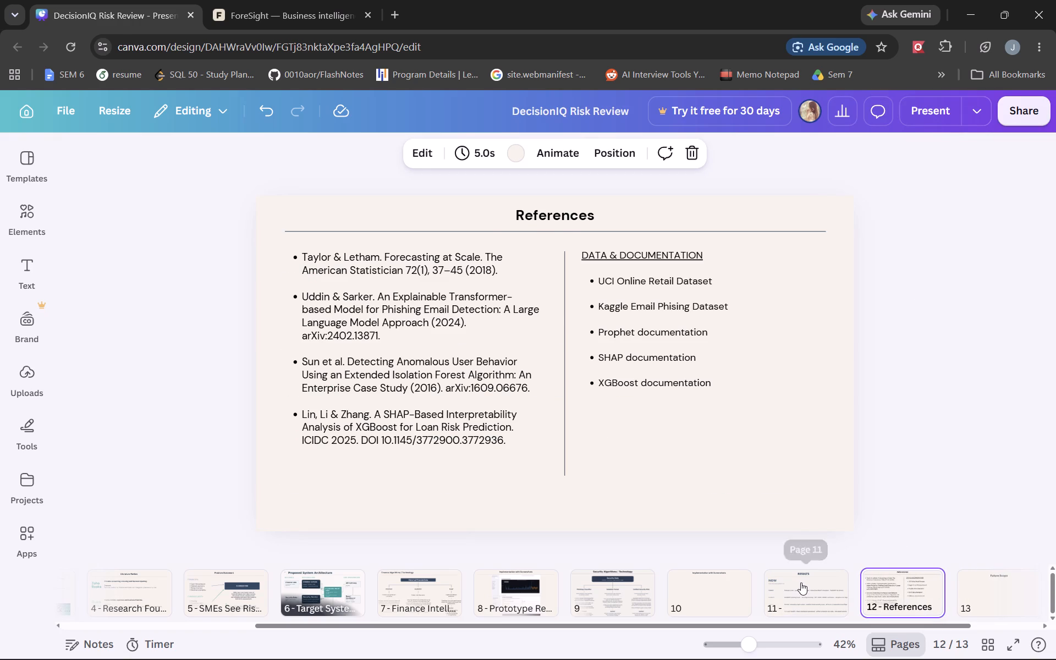
{"action": "left_click", "coordinate": [657, 447]}
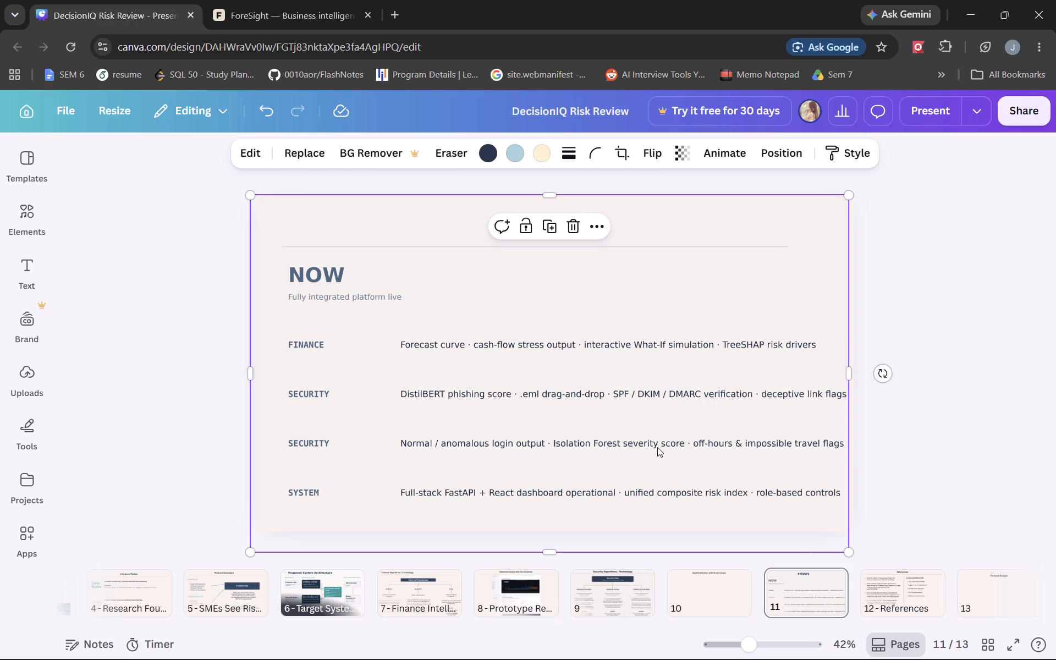
{"action": "left_click_drag", "start_coordinate": [657, 447], "coordinate": [663, 445]}
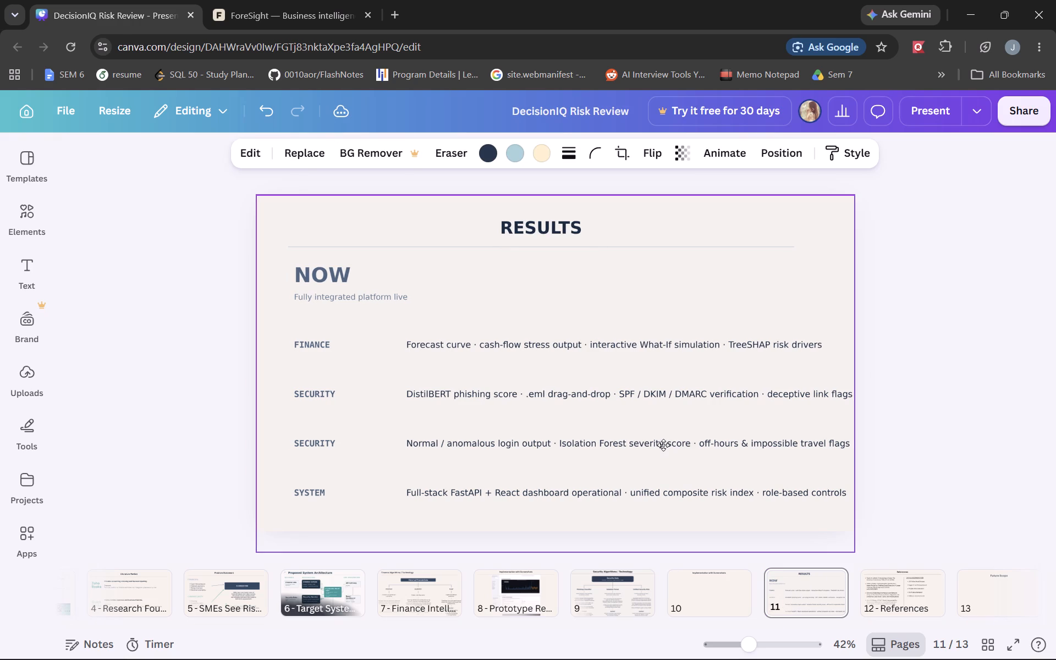
{"action": "left_click_drag", "start_coordinate": [663, 445], "coordinate": [663, 444]}
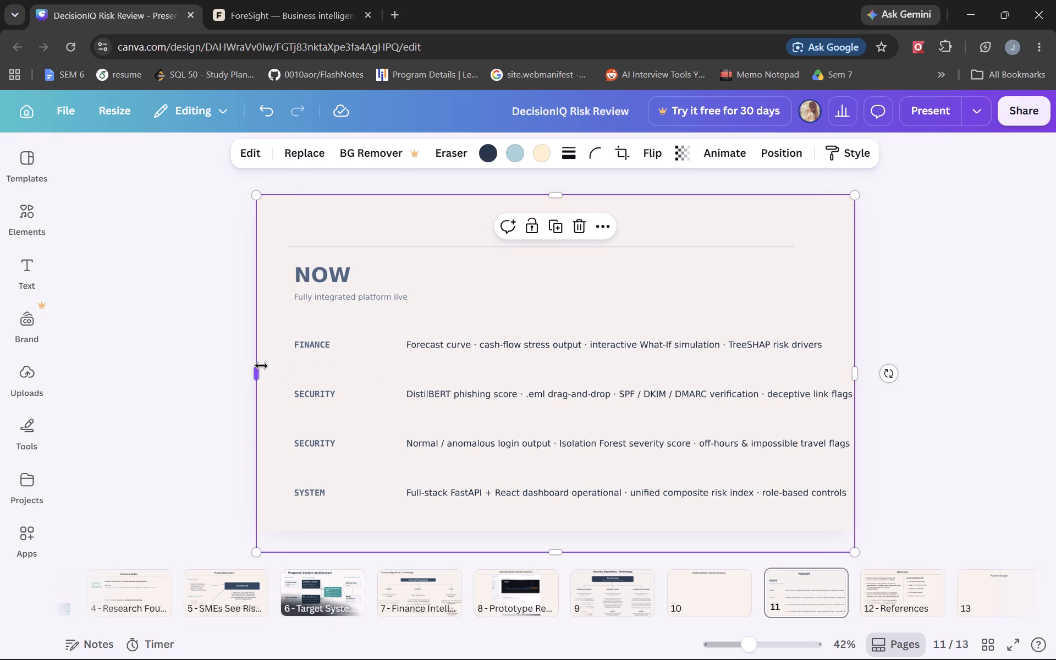
{"action": "left_click_drag", "start_coordinate": [261, 365], "coordinate": [272, 364]}
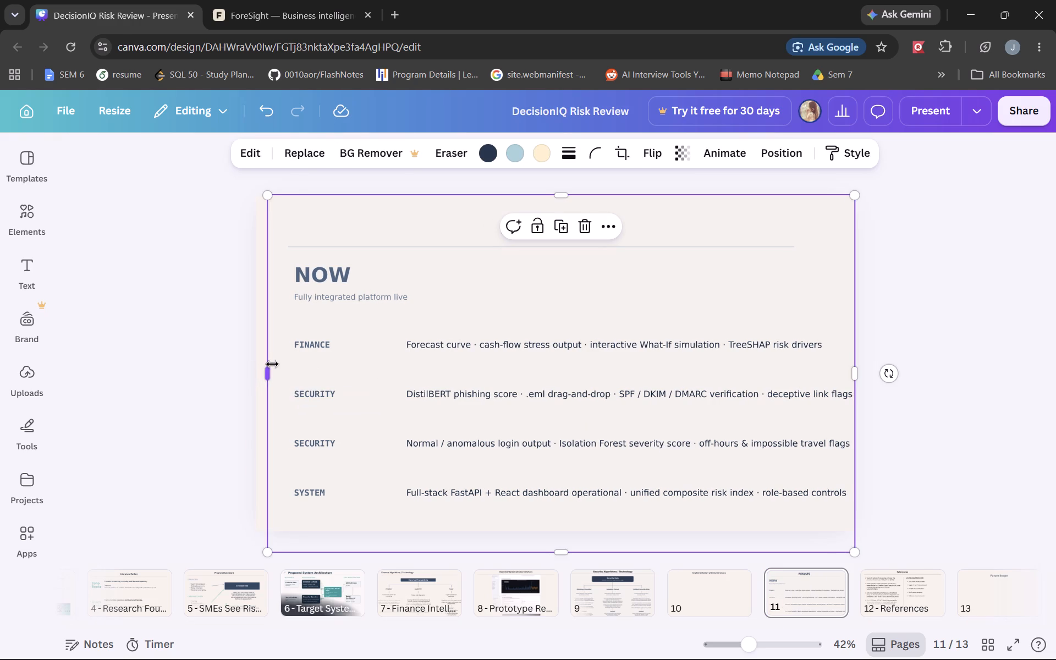
{"action": "left_click", "coordinate": [523, 383]}
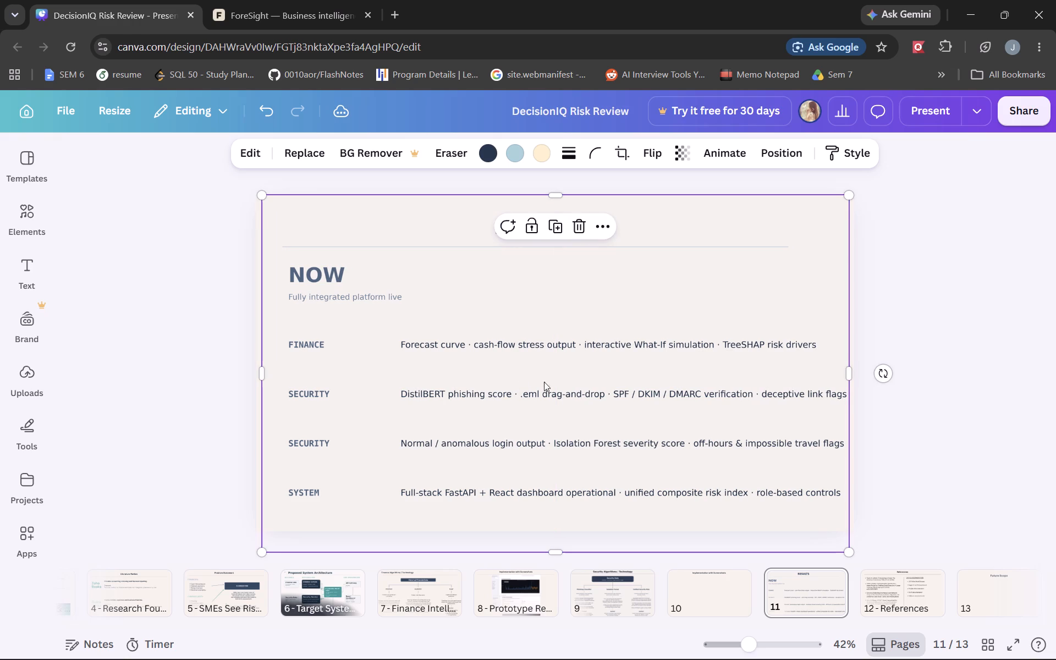
{"action": "left_click", "coordinate": [886, 433]}
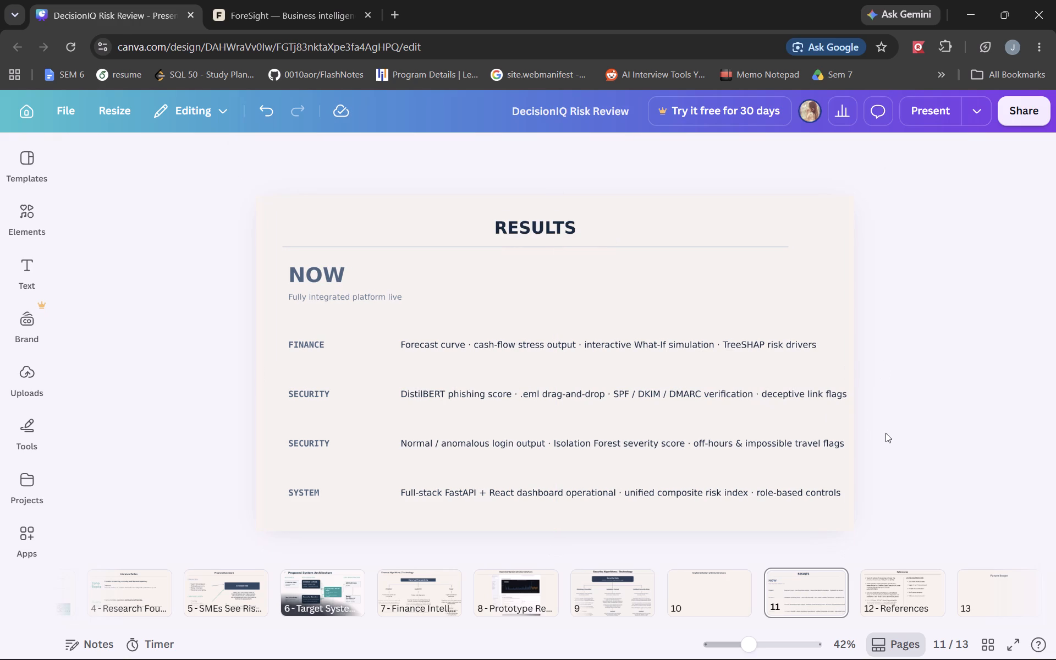
Move the Future Scope title on page 13 up to the top margin line, roughly centred across the page.
{"action": "left_click", "coordinate": [635, 592]}
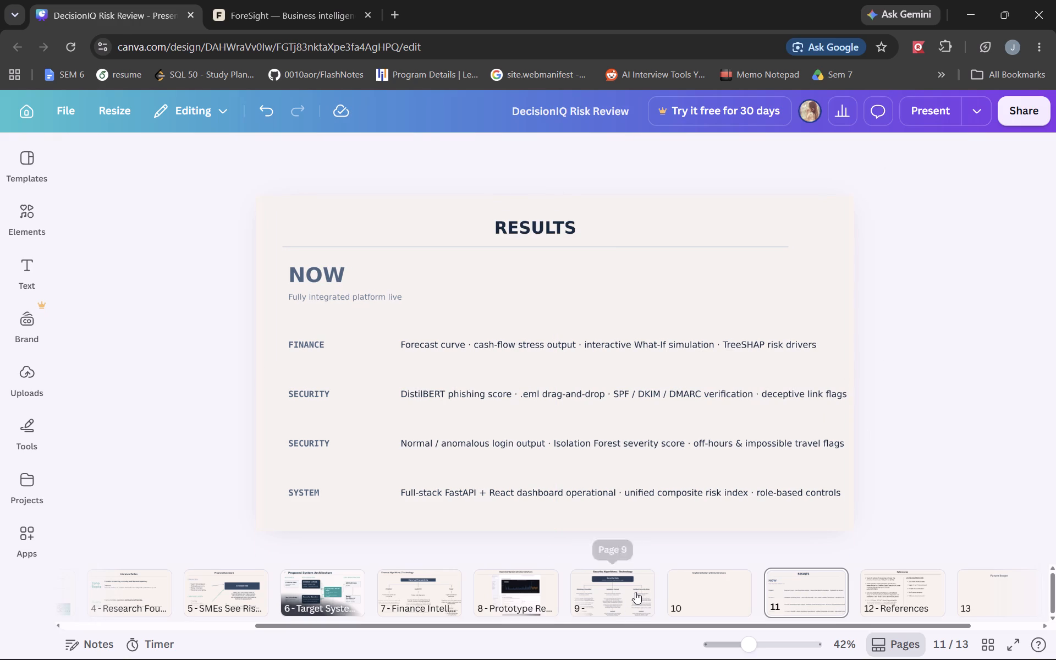
{"action": "left_click", "coordinate": [717, 595]}
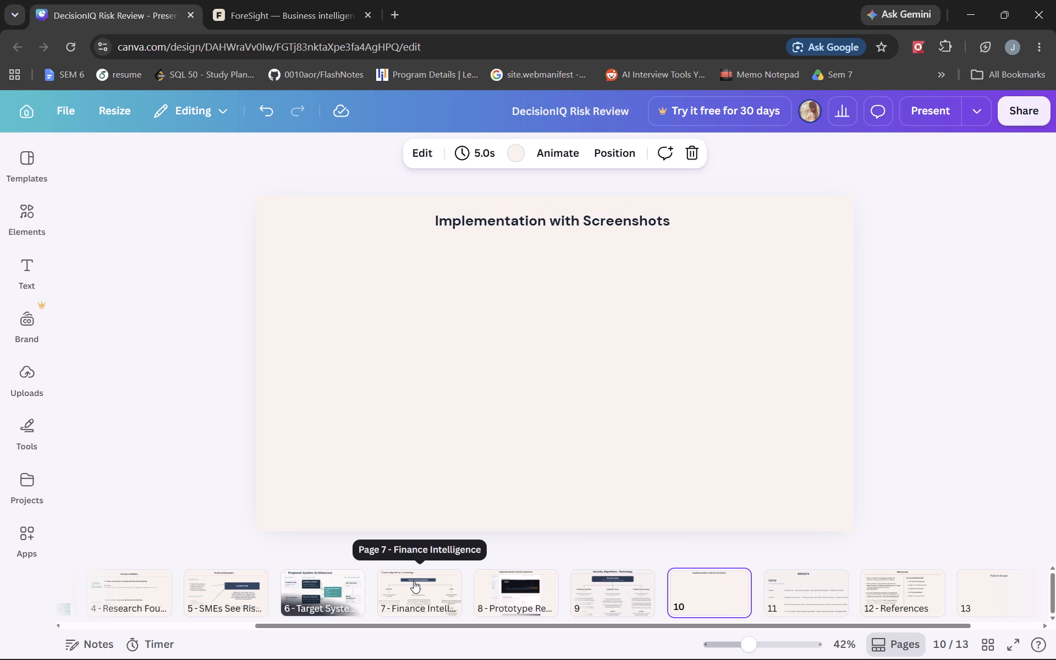
{"action": "left_click", "coordinate": [895, 597]}
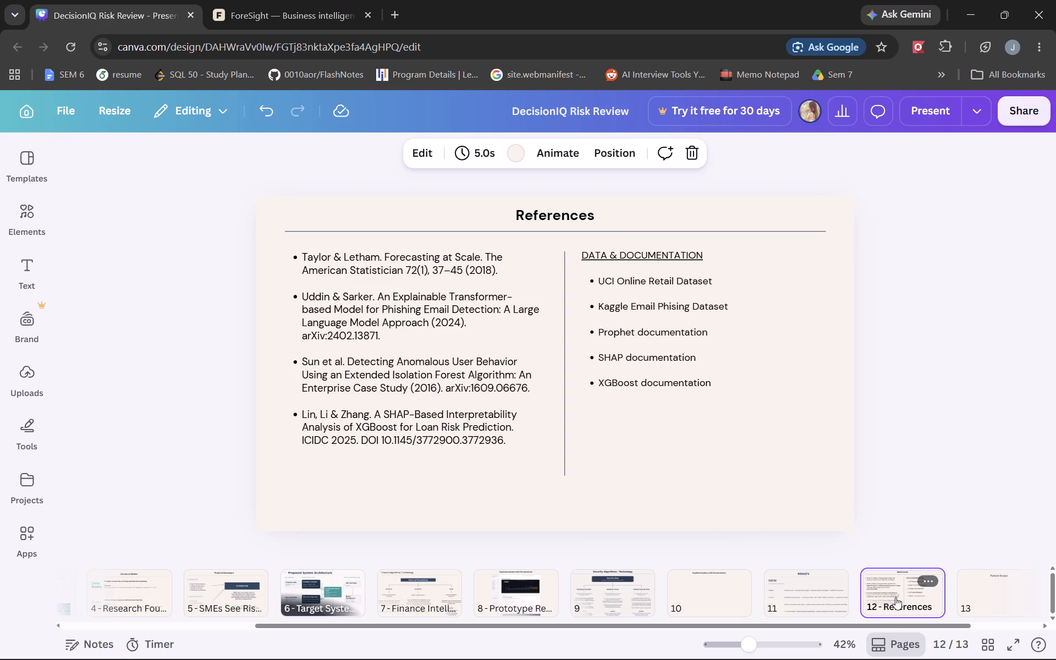
{"action": "left_click", "coordinate": [984, 594]}
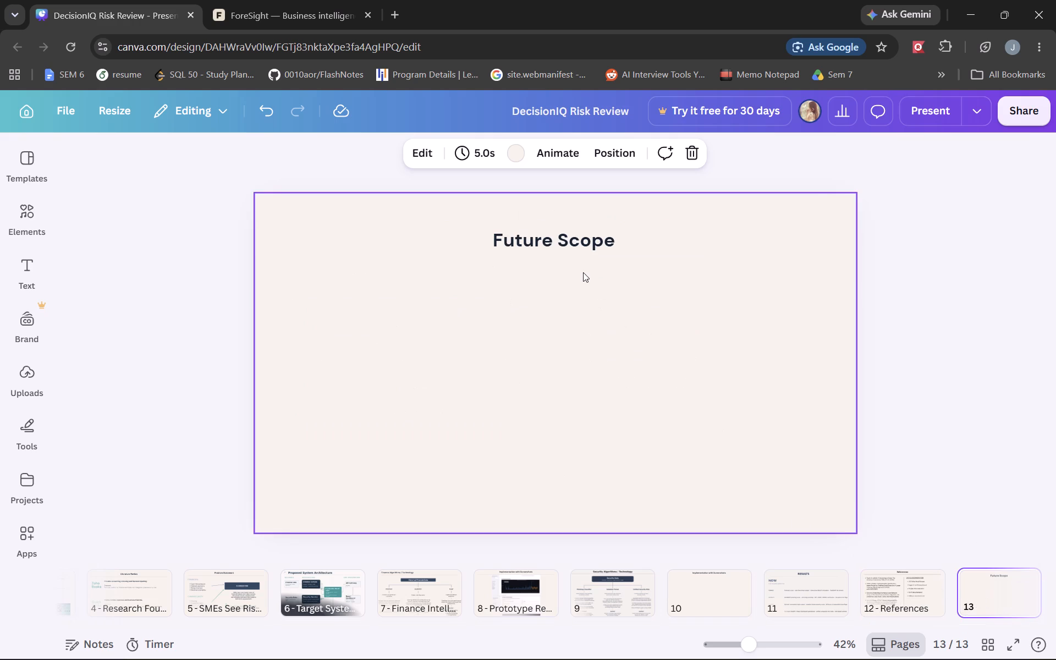
{"action": "left_click", "coordinate": [553, 226]}
{"action": "left_click_drag", "start_coordinate": [557, 241], "coordinate": [390, 233]}
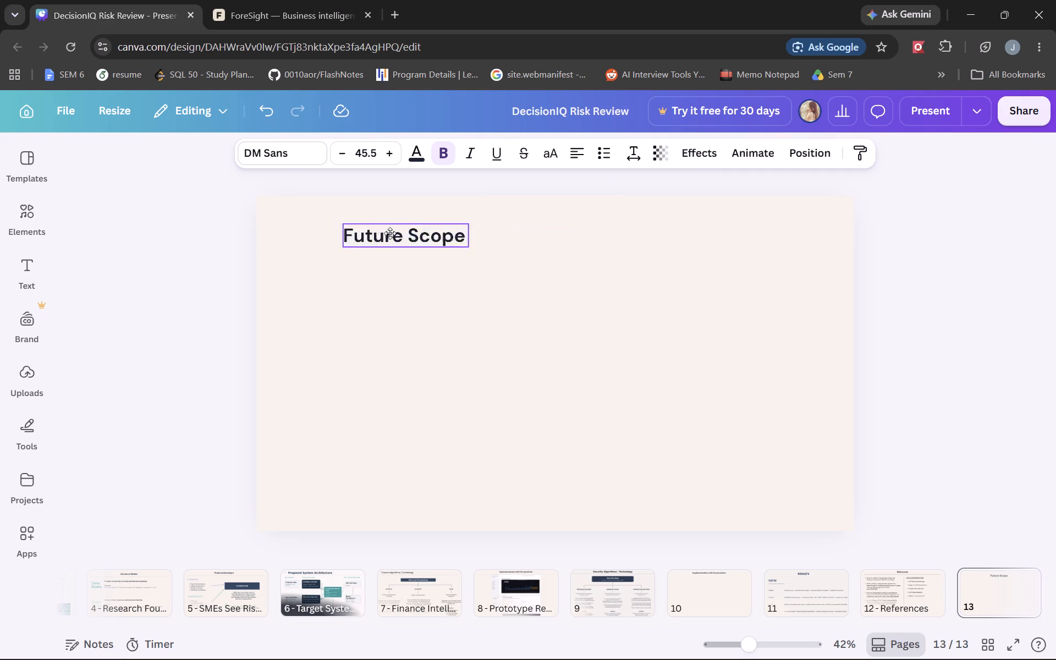
{"action": "left_click_drag", "start_coordinate": [390, 233], "coordinate": [540, 231]}
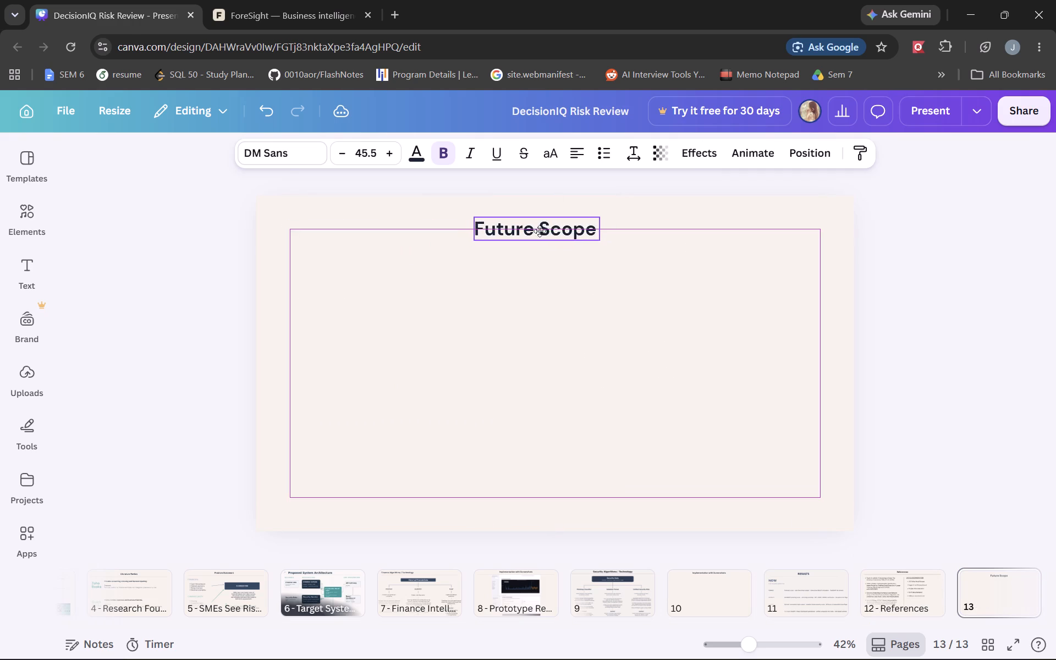
{"action": "left_click_drag", "start_coordinate": [540, 231], "coordinate": [553, 234]}
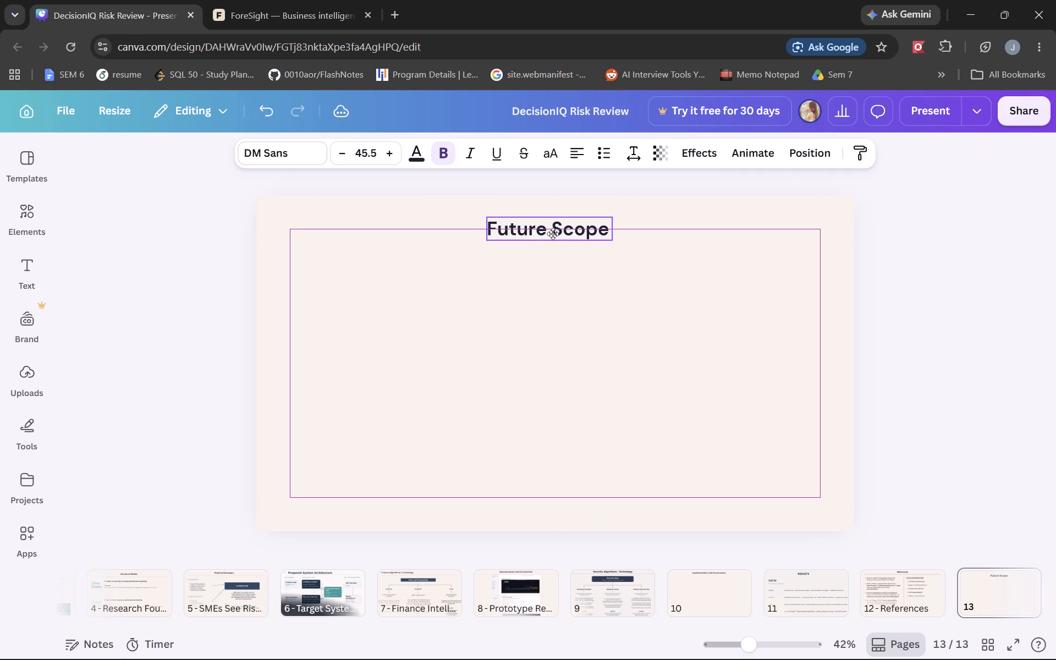
{"action": "left_click_drag", "start_coordinate": [553, 234], "coordinate": [546, 233]}
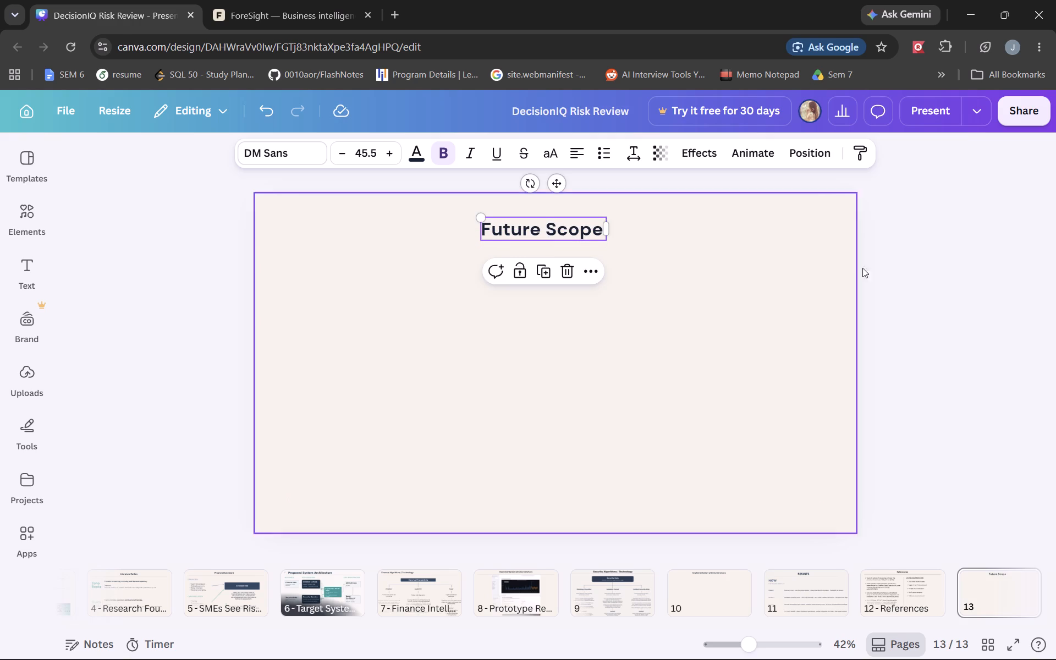
Check the Problem Statement title's font size on page 5 and set the Future Scope title on page 13 to 34.5.
{"action": "left_click", "coordinate": [230, 582]}
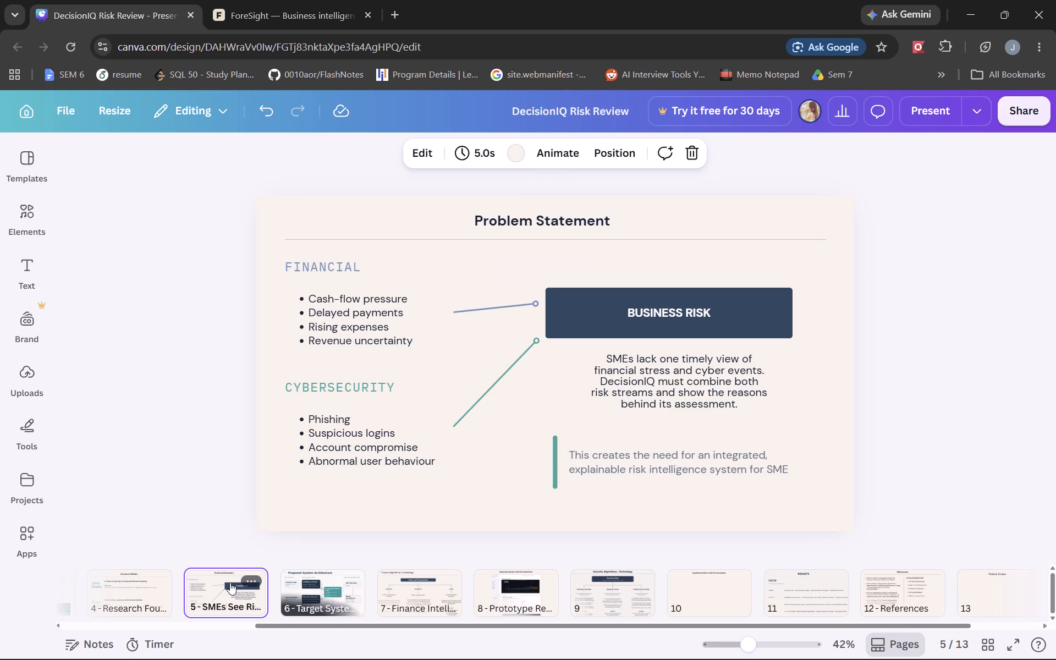
{"action": "left_click", "coordinate": [545, 218]}
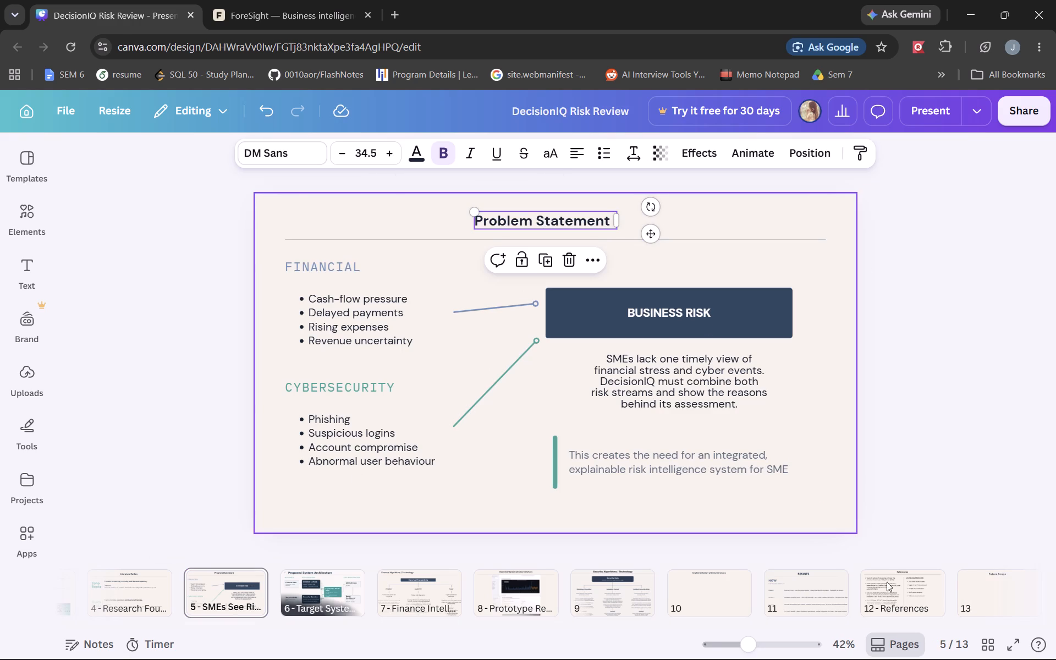
{"action": "left_click", "coordinate": [976, 576]}
{"action": "left_click", "coordinate": [570, 231]}
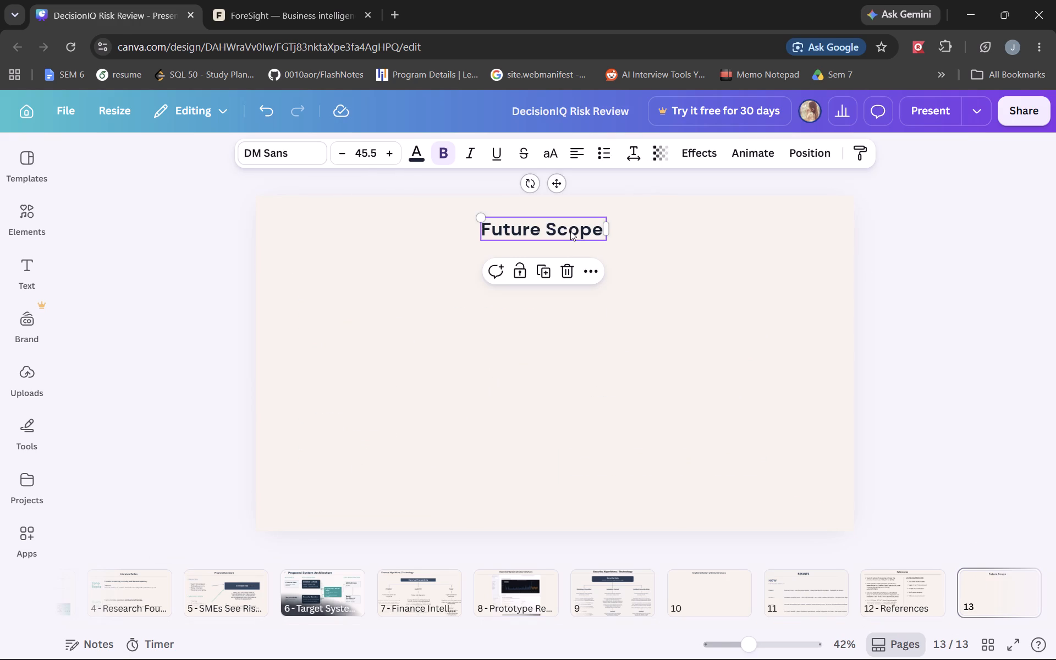
{"action": "left_click", "coordinate": [362, 152]}
{"action": "type", "text": "34.5"}
{"action": "key", "text": "Return"}
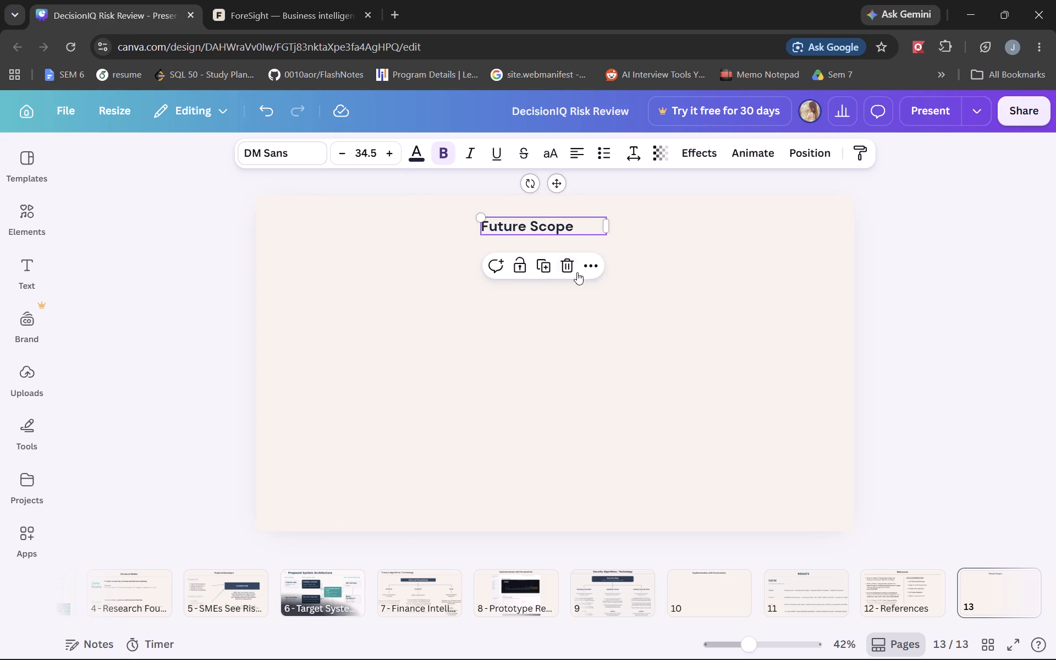
Narrow the Future Scope text box to about 304 wide and centre it horizontally on the top margin line.
{"action": "left_click_drag", "start_coordinate": [607, 228], "coordinate": [577, 226]}
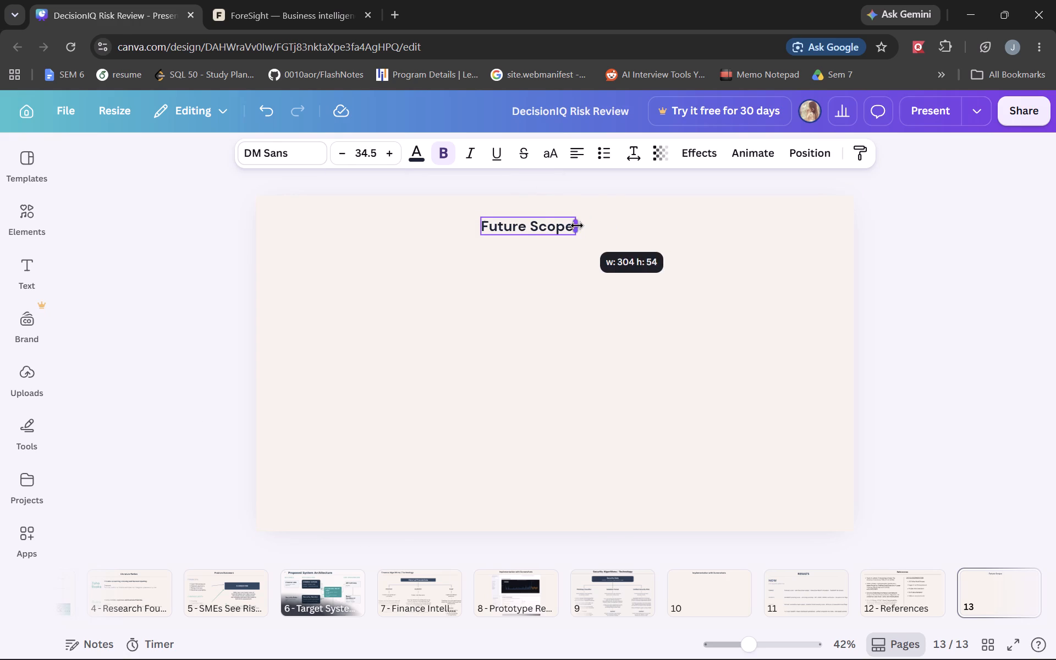
{"action": "left_click_drag", "start_coordinate": [522, 229], "coordinate": [540, 226]}
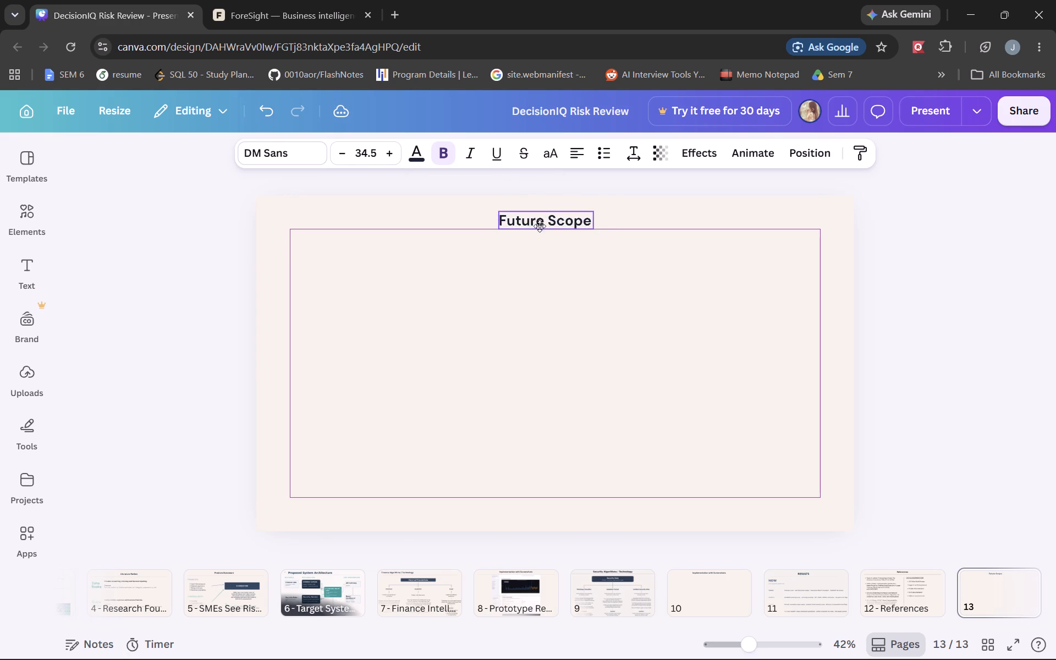
{"action": "left_click_drag", "start_coordinate": [540, 226], "coordinate": [545, 232]}
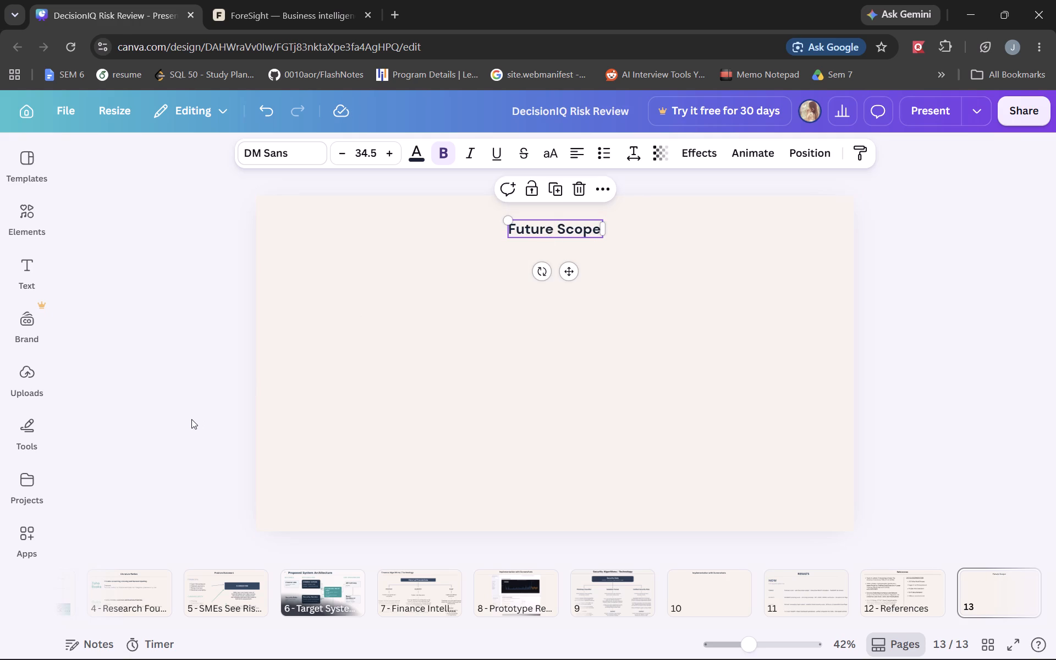
{"action": "left_click", "coordinate": [191, 418]}
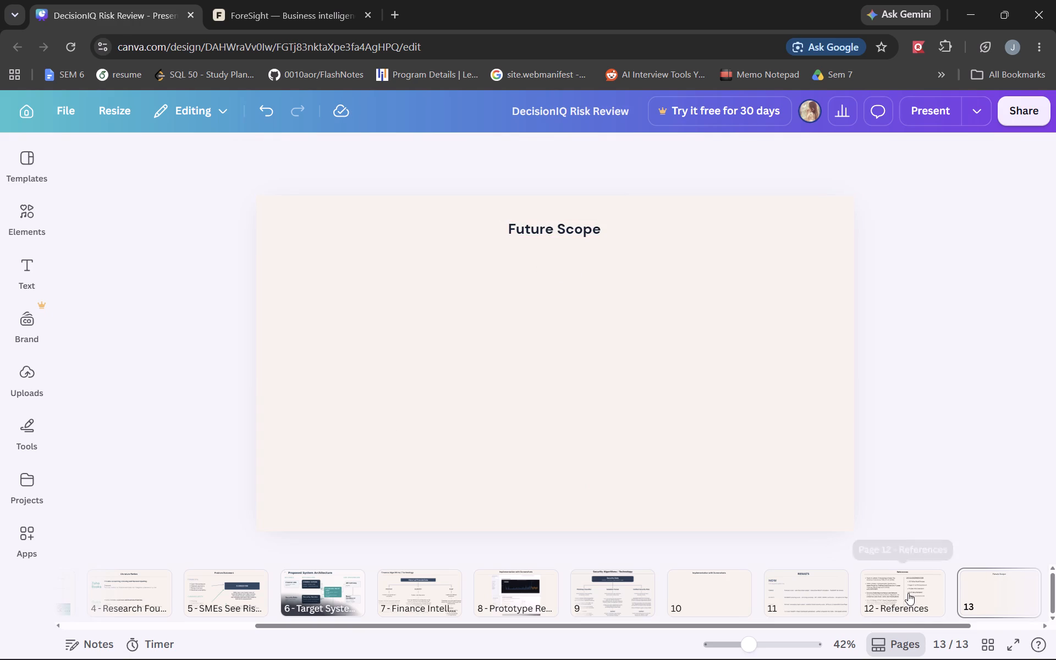
Adjust the height of the Implementation with Screenshots title on page 10 against the top margin line, keeping it horizontally centred.
{"action": "left_click", "coordinate": [908, 593]}
{"action": "left_click", "coordinate": [783, 602]}
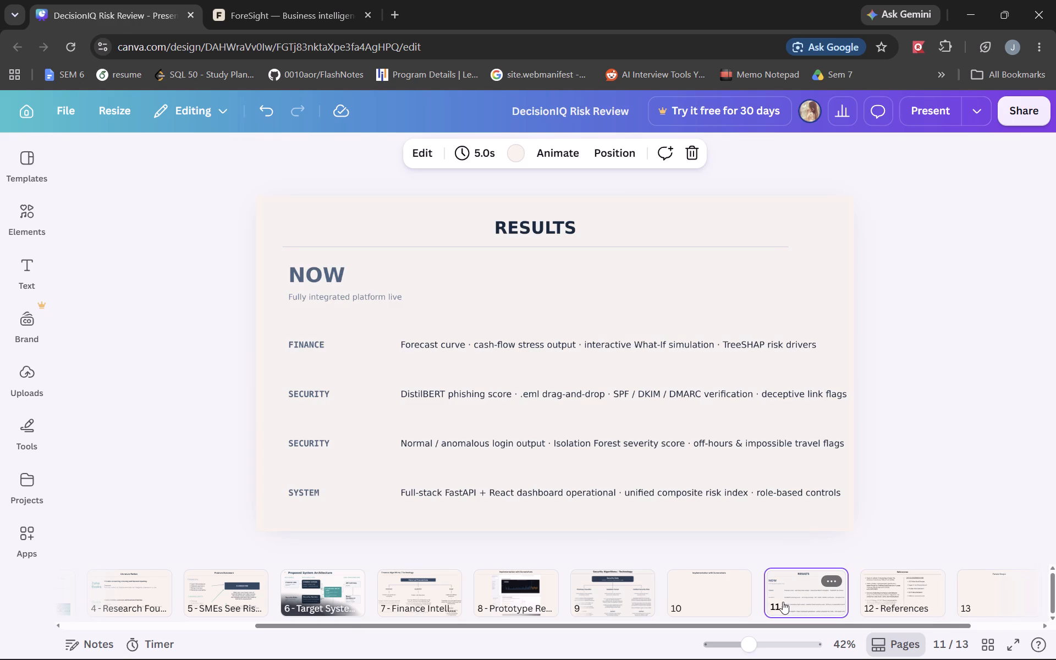
{"action": "left_click", "coordinate": [692, 596]}
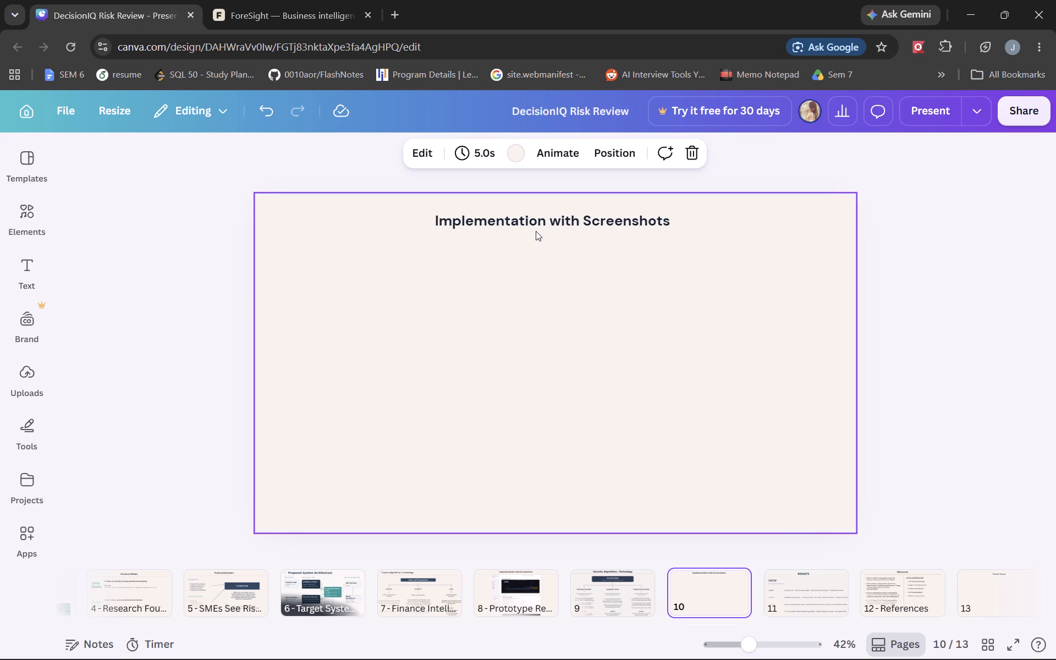
{"action": "left_click", "coordinate": [533, 227]}
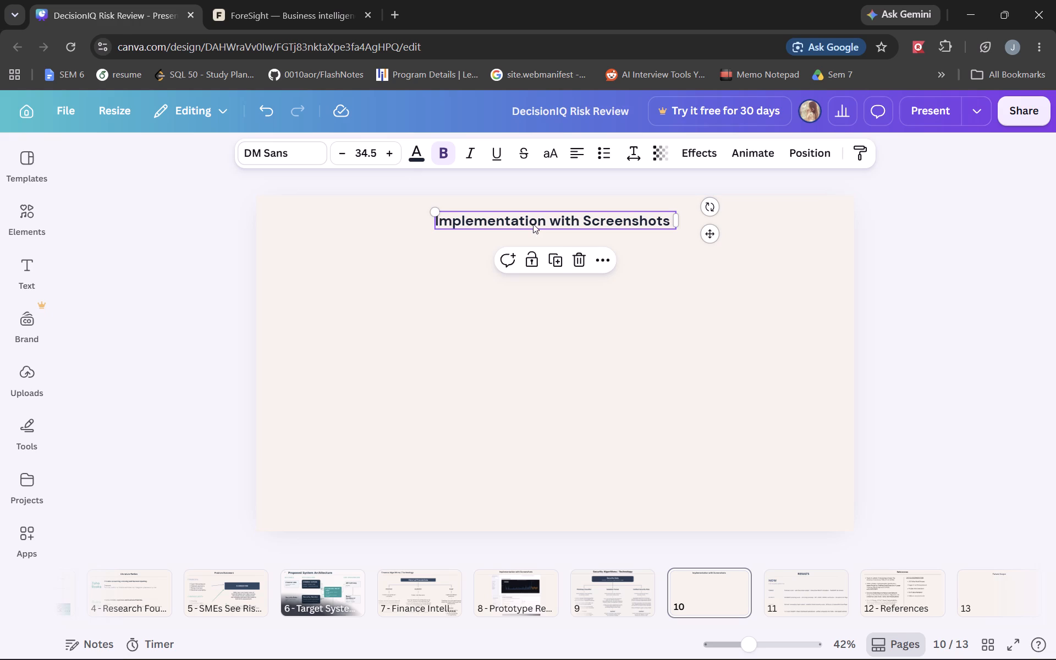
{"action": "left_click", "coordinate": [533, 224]}
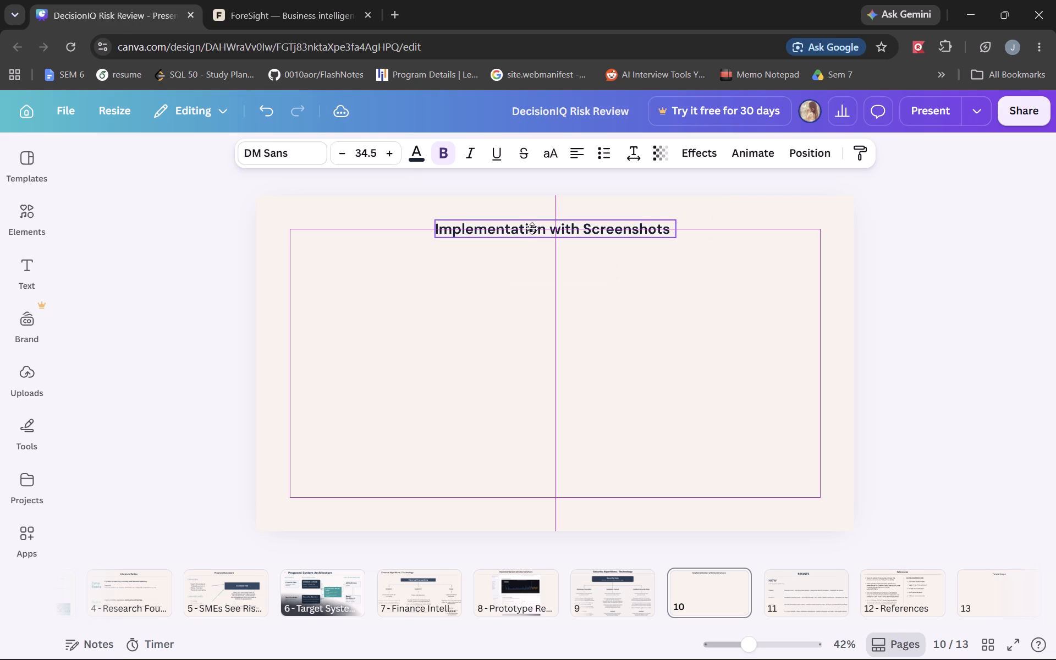
{"action": "left_click_drag", "start_coordinate": [533, 226], "coordinate": [533, 232]}
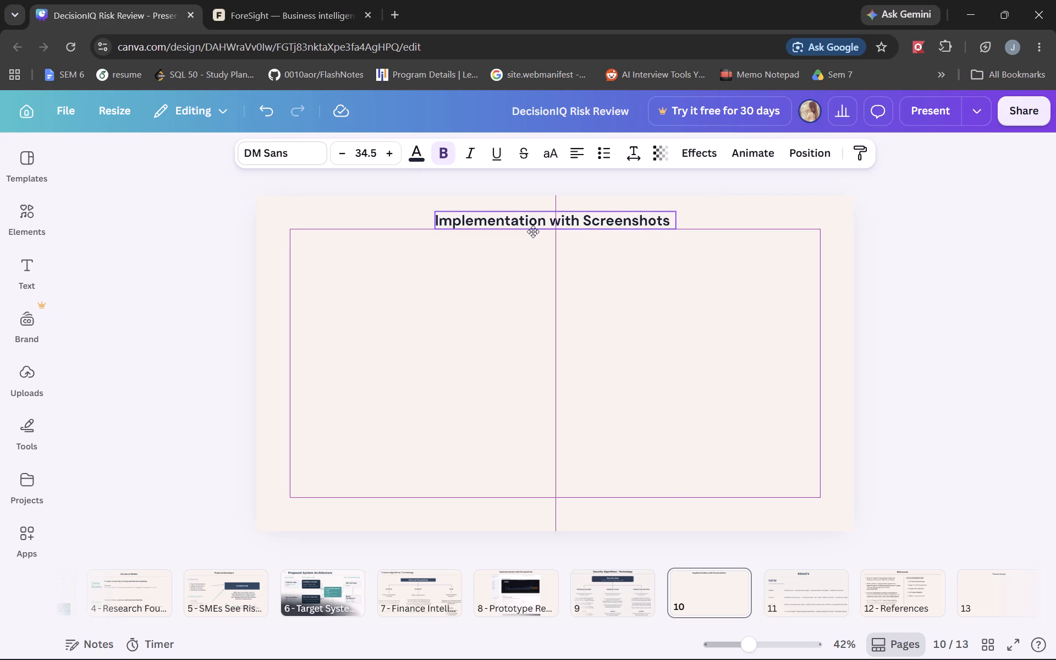
{"action": "left_click_drag", "start_coordinate": [533, 232], "coordinate": [533, 230]}
Narrow the Finance Algorithms / Technology title's text box on page 7 to fit its text and centre it above the Historical Financial Data box.
{"action": "left_click", "coordinate": [621, 599]}
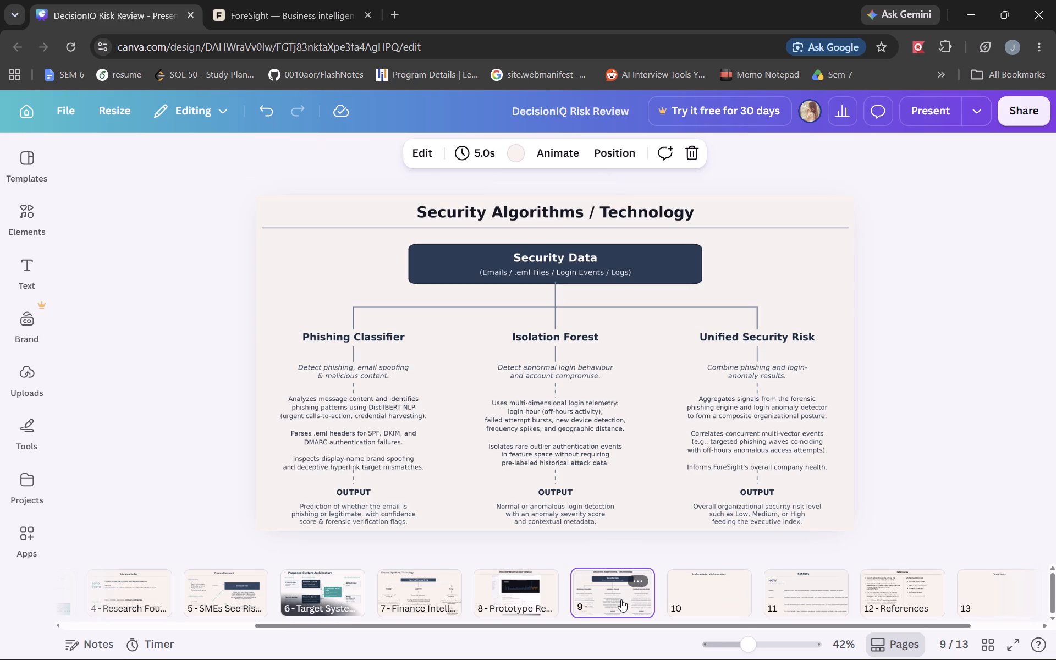
{"action": "left_click", "coordinate": [520, 594]}
{"action": "left_click", "coordinate": [450, 588]}
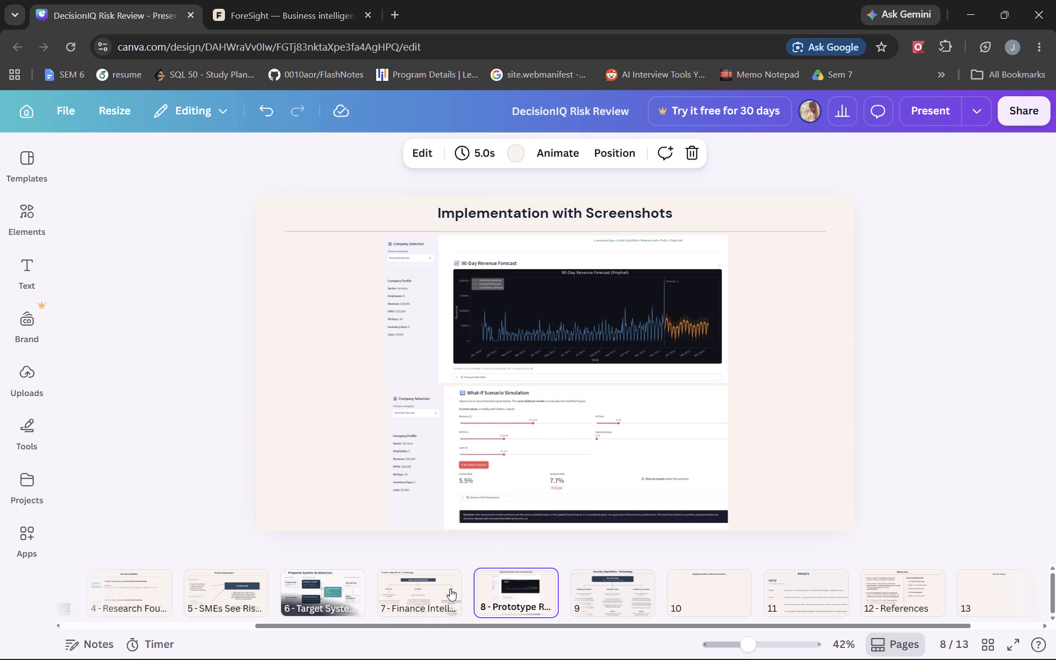
{"action": "left_click_drag", "start_coordinate": [422, 218], "coordinate": [604, 219]}
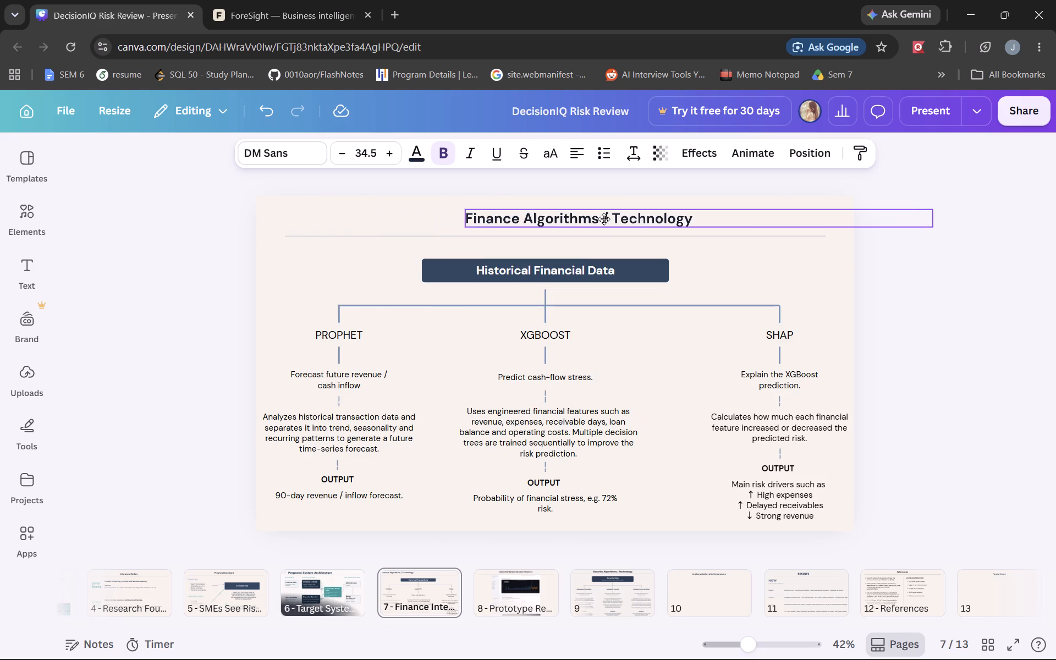
{"action": "left_click_drag", "start_coordinate": [604, 219], "coordinate": [591, 219]}
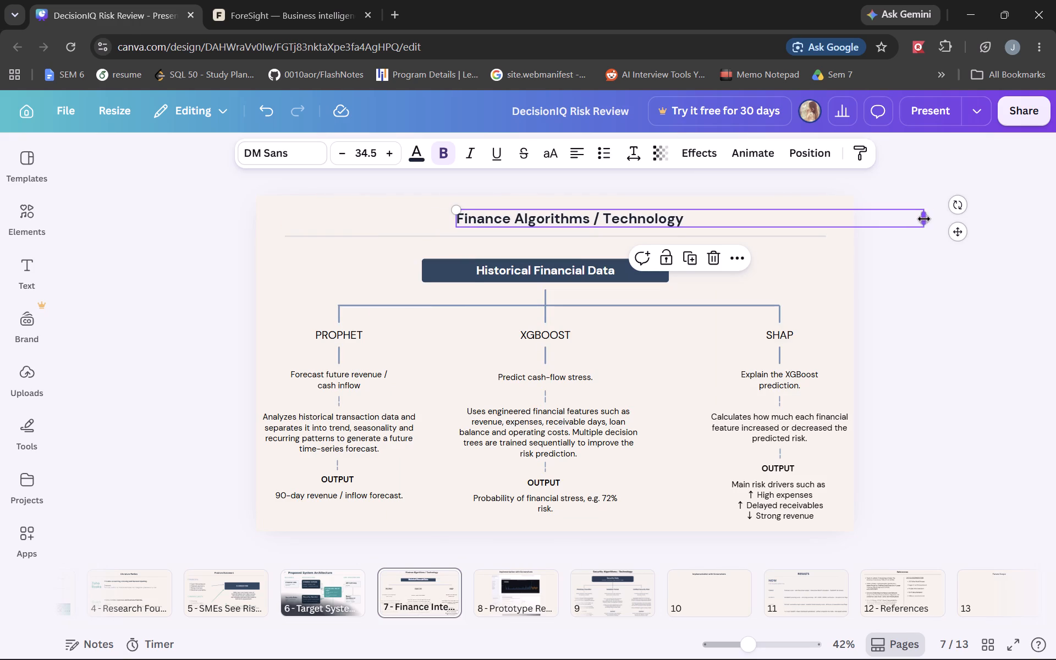
{"action": "left_click_drag", "start_coordinate": [923, 219], "coordinate": [687, 221]}
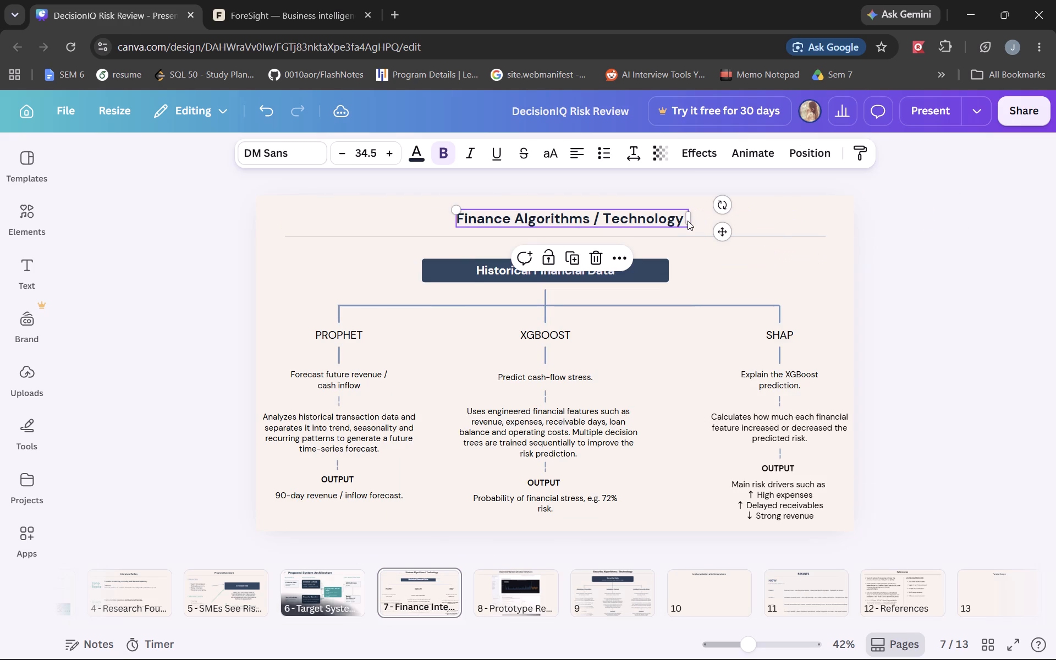
{"action": "left_click_drag", "start_coordinate": [640, 213], "coordinate": [620, 213]}
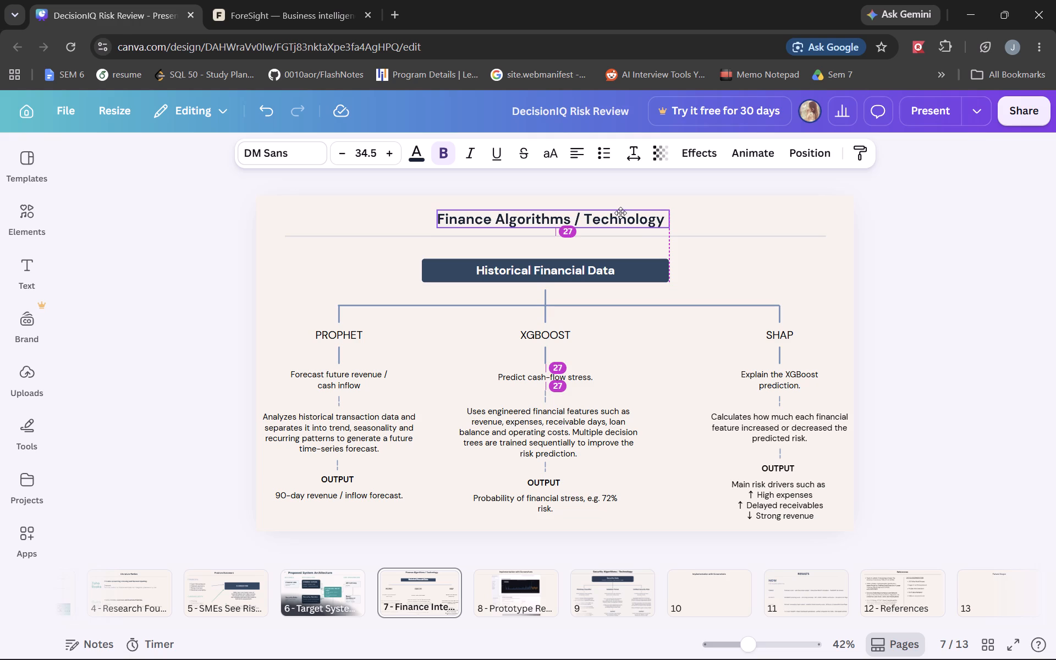
{"action": "left_click_drag", "start_coordinate": [620, 213], "coordinate": [607, 213]}
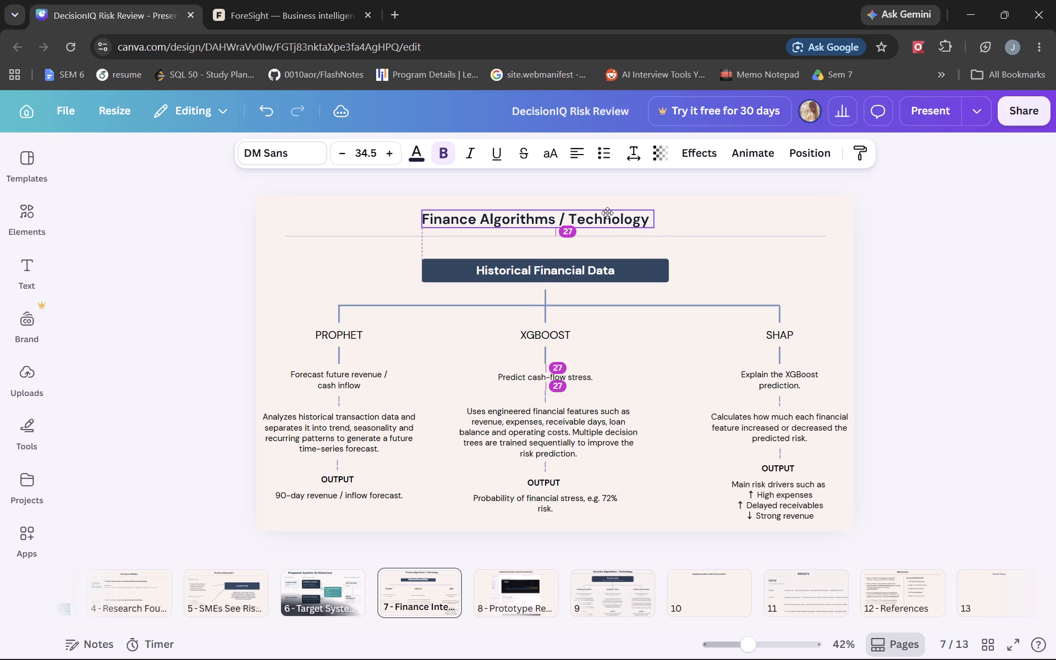
{"action": "left_click_drag", "start_coordinate": [607, 213], "coordinate": [609, 213]}
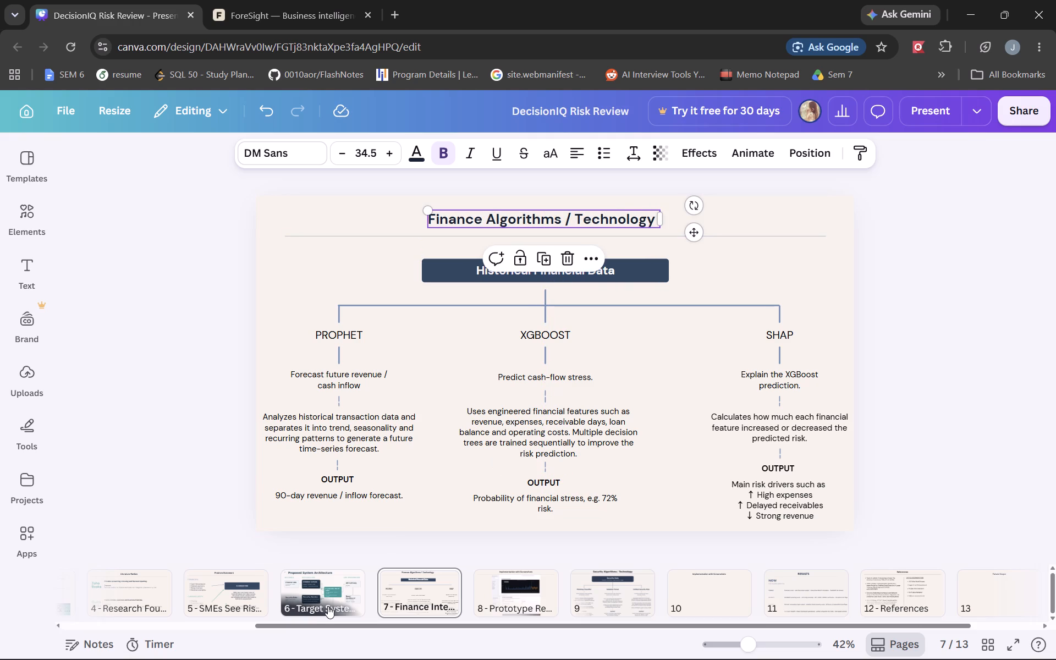
Examine the title placement on page 6 and the title font size and placement on pages 5, 4 and 3.
{"action": "left_click", "coordinate": [329, 606]}
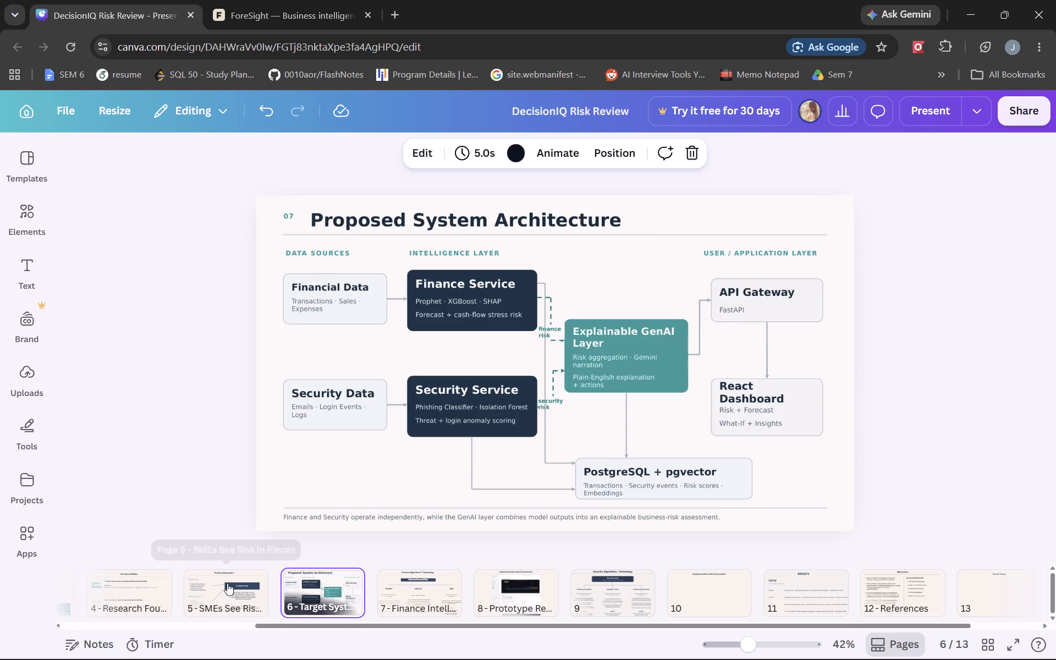
{"action": "left_click", "coordinate": [227, 583]}
{"action": "left_click", "coordinate": [526, 218]}
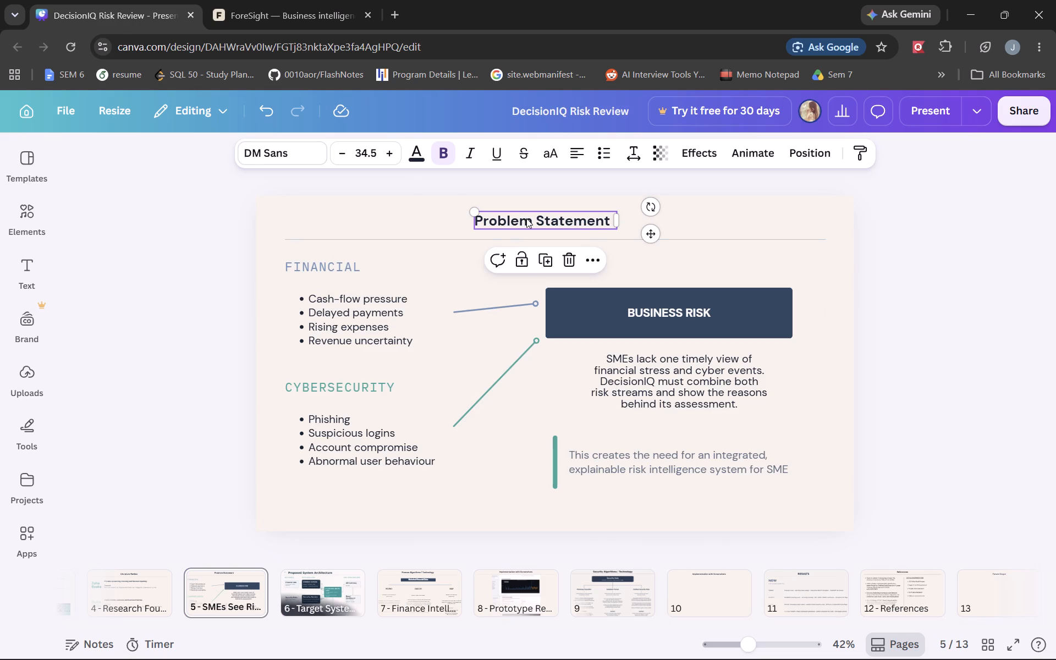
{"action": "left_click", "coordinate": [148, 587]}
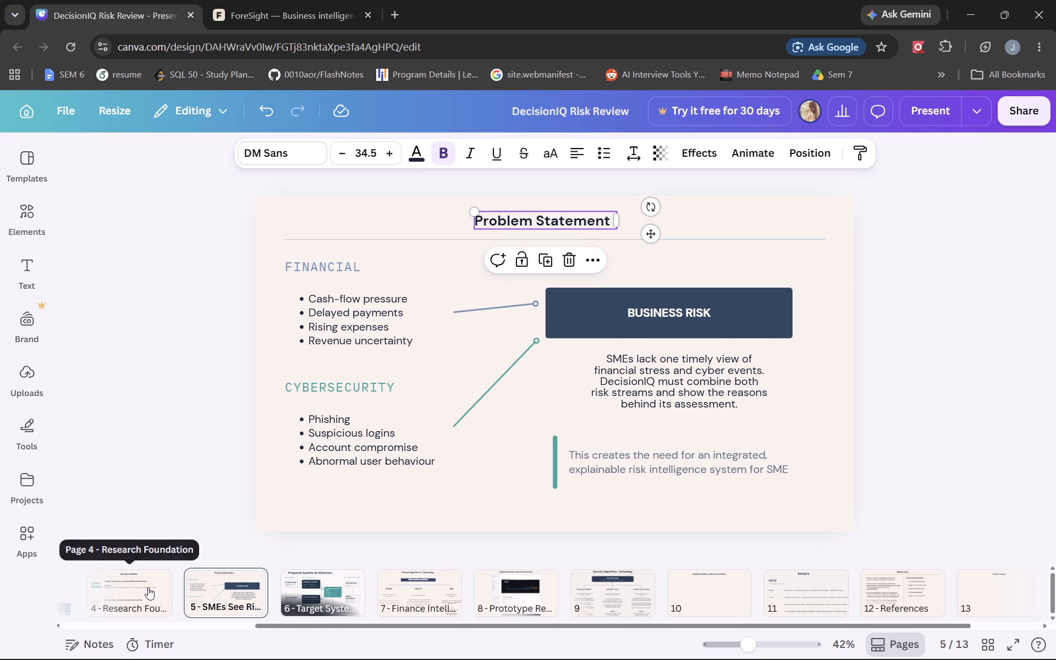
{"action": "left_click", "coordinate": [557, 234]}
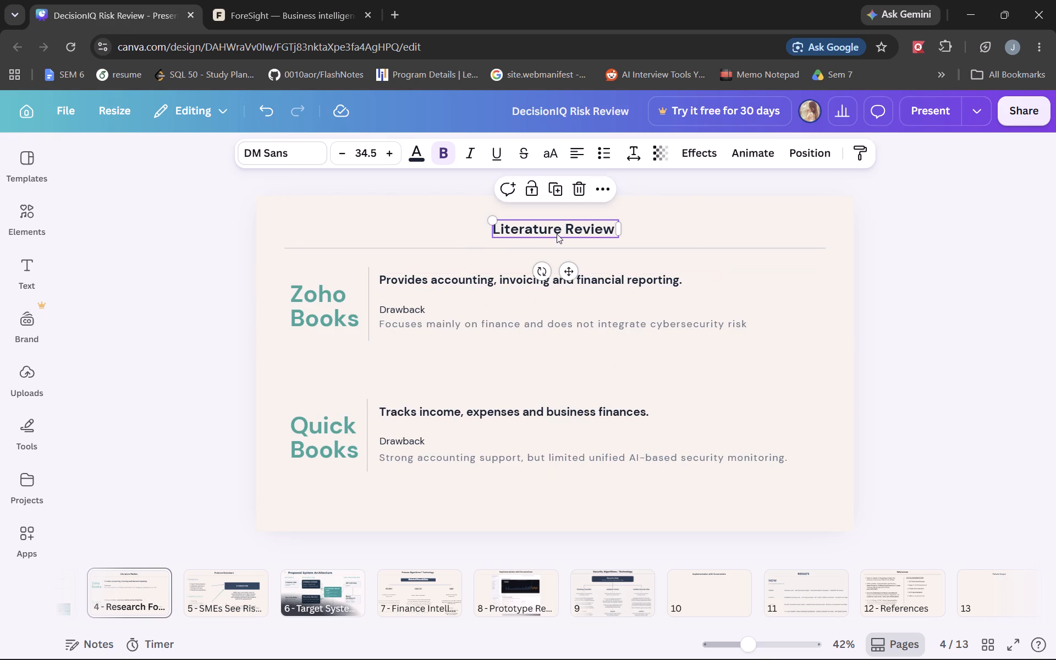
{"action": "scroll", "coordinate": [249, 584], "scroll_direction": "right", "scroll_amount": 4}
{"action": "left_click", "coordinate": [280, 586]}
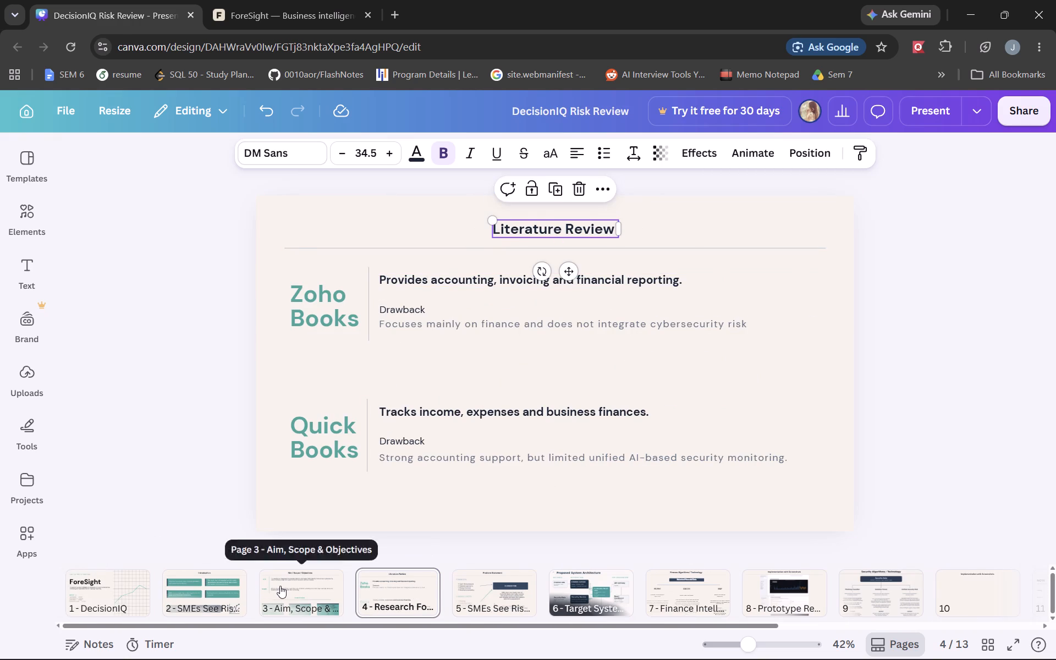
{"action": "left_click", "coordinate": [557, 215]}
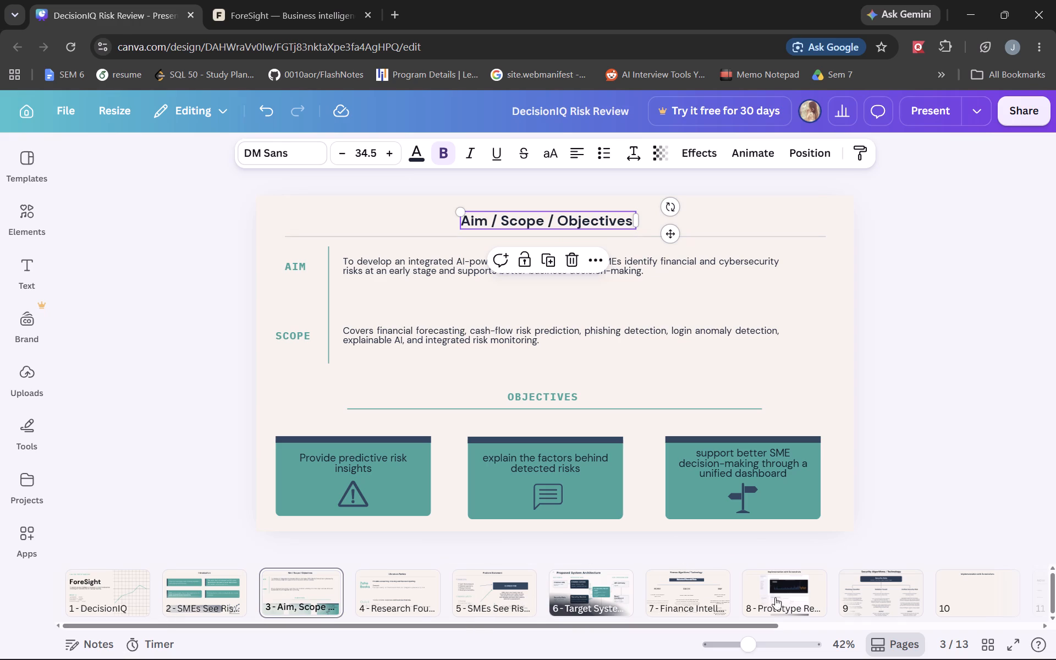
Open page 10, Implementation with Screenshots.
{"action": "scroll", "coordinate": [808, 591], "scroll_direction": "left", "scroll_amount": 2}
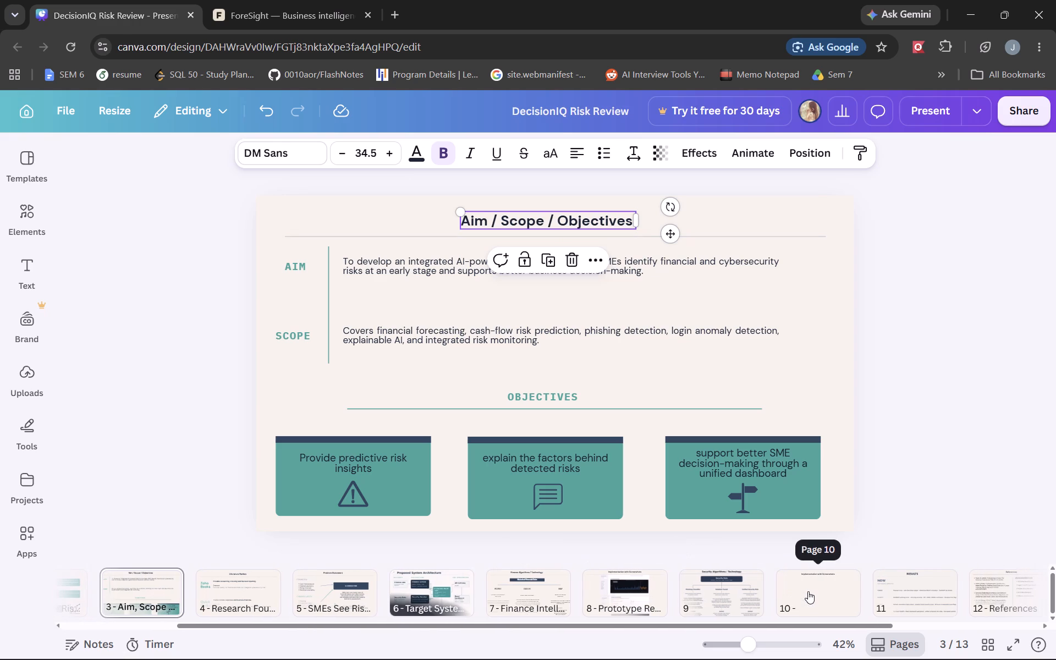
{"action": "left_click", "coordinate": [808, 591]}
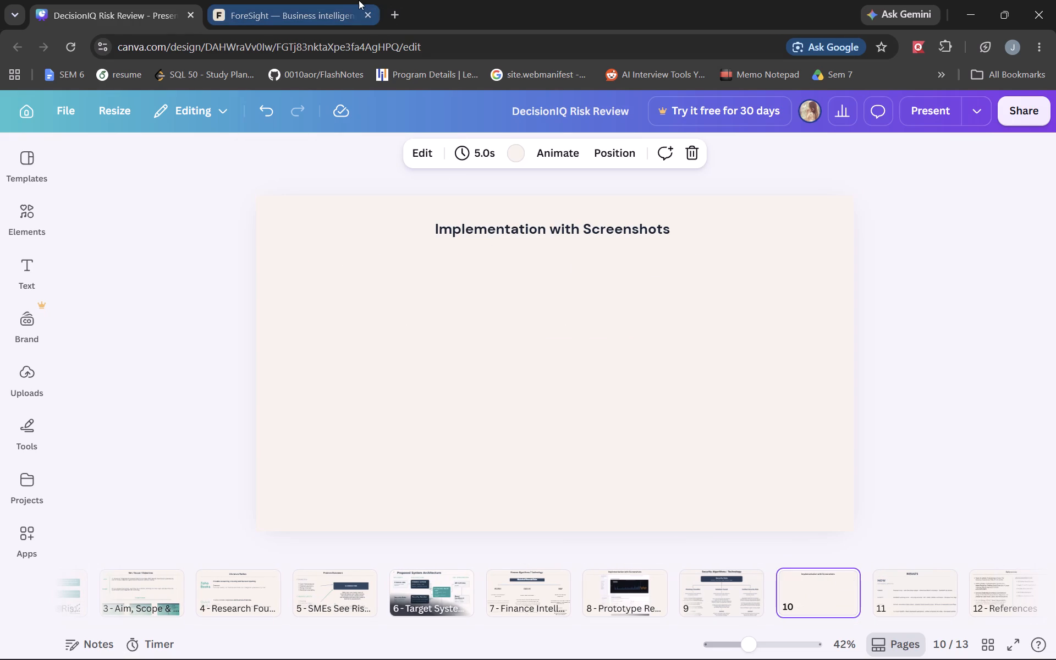
Switch to ForeSight's Security page and run the login analysis with the preset values.
{"action": "left_click", "coordinate": [363, 3]}
{"action": "left_click", "coordinate": [67, 375]}
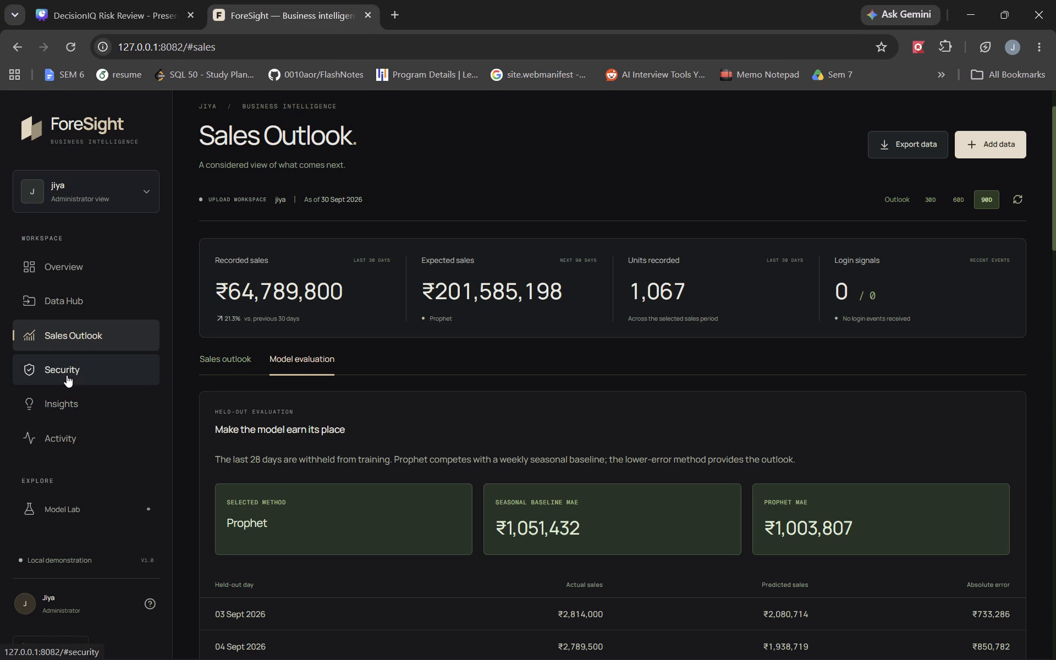
{"action": "scroll", "coordinate": [531, 434], "scroll_direction": "down", "scroll_amount": 3}
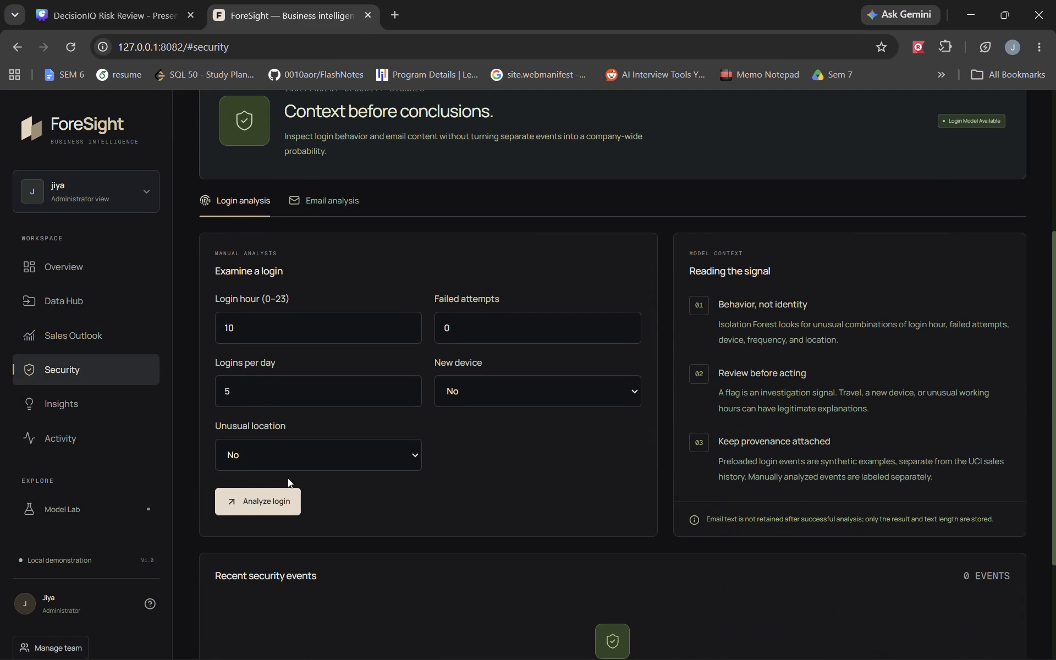
{"action": "left_click", "coordinate": [269, 504]}
Take a screen snip of the Examine a login card, from its heading down through the analysis result.
{"action": "scroll", "coordinate": [545, 513], "scroll_direction": "down", "scroll_amount": 1}
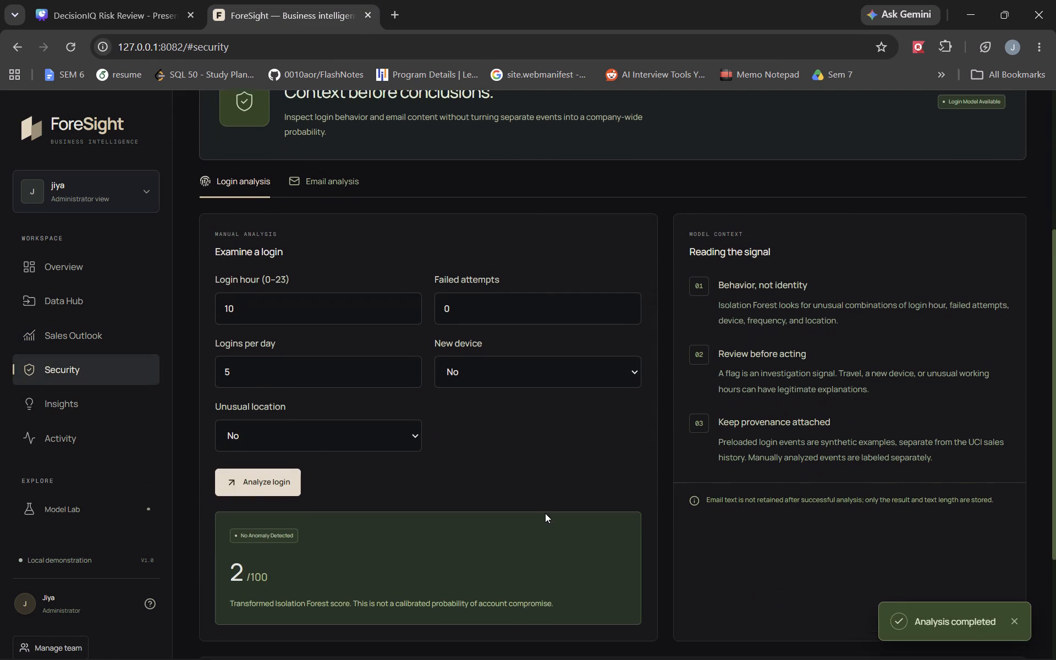
{"action": "scroll", "coordinate": [545, 513], "scroll_direction": "down", "scroll_amount": 2}
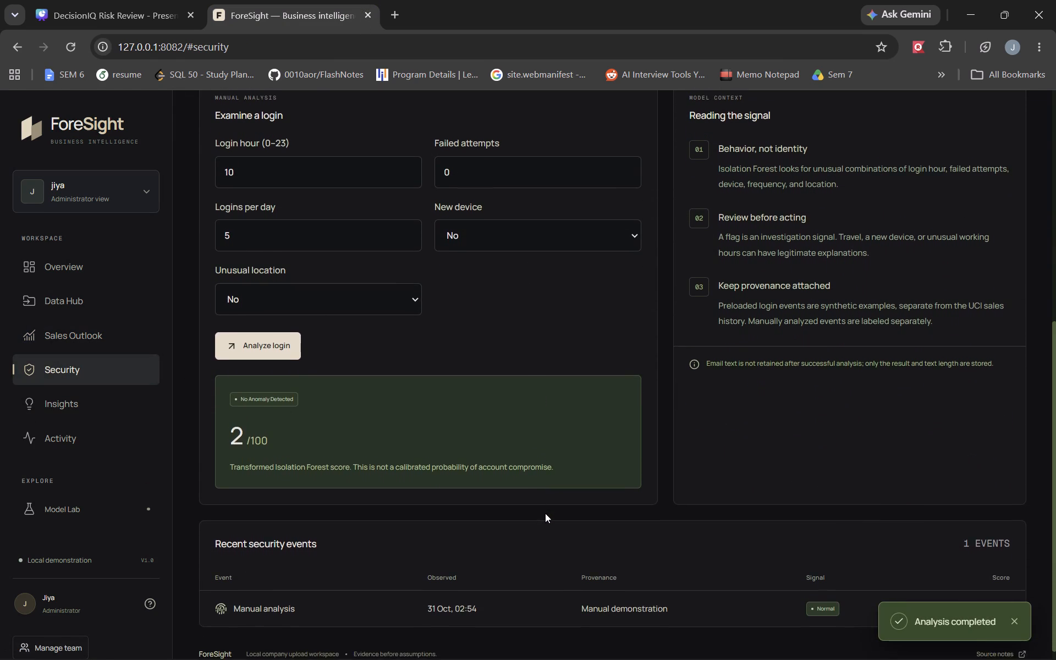
{"action": "key", "text": "shift+super+s"}
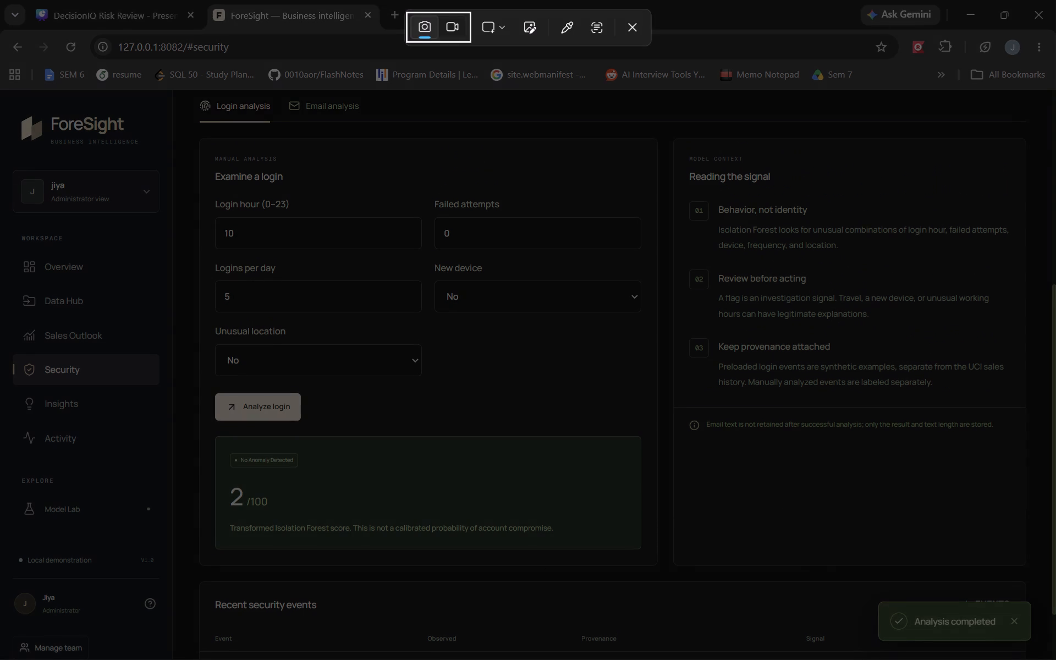
{"action": "left_click_drag", "start_coordinate": [200, 142], "coordinate": [658, 552]}
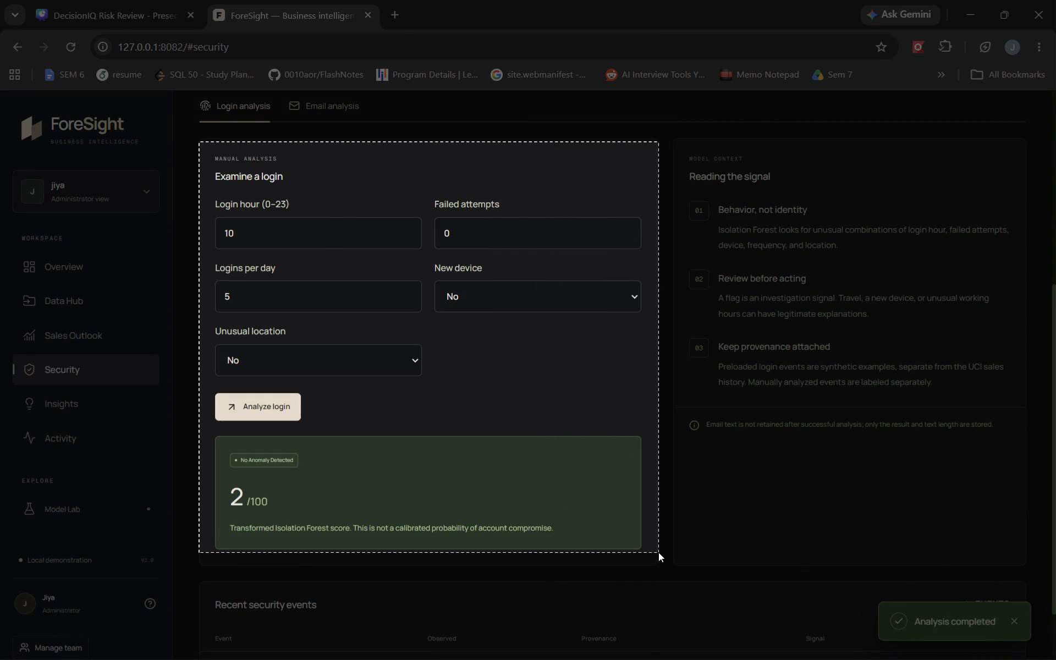
{"action": "left_click_drag", "start_coordinate": [658, 552], "coordinate": [662, 552]}
Return to the Canva deck and paste the login analysis snip onto page 10.
{"action": "key", "text": "alt+Tab"}
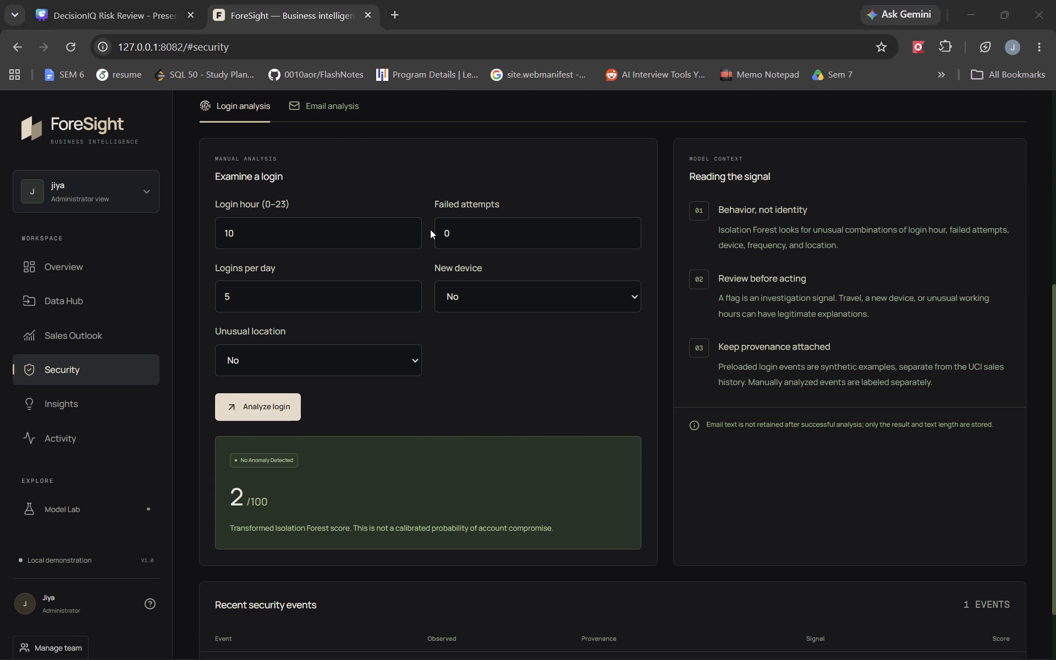
{"action": "key", "text": "alt+Tab"}
{"action": "key", "text": "alt+Tab"}
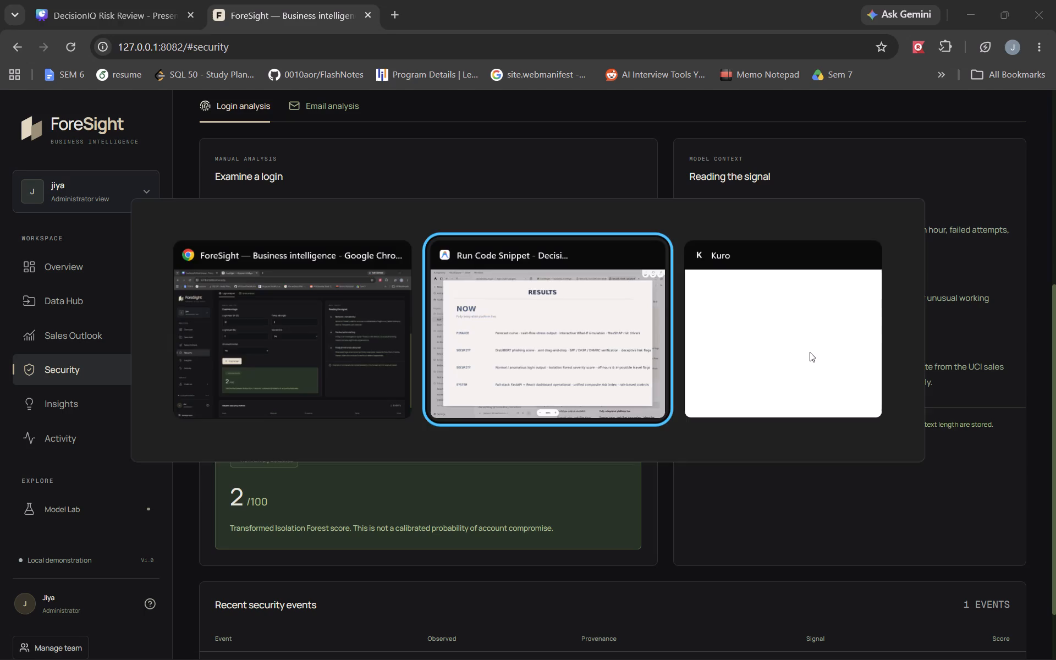
{"action": "key", "text": "alt+Tab"}
{"action": "left_click", "coordinate": [128, 0]}
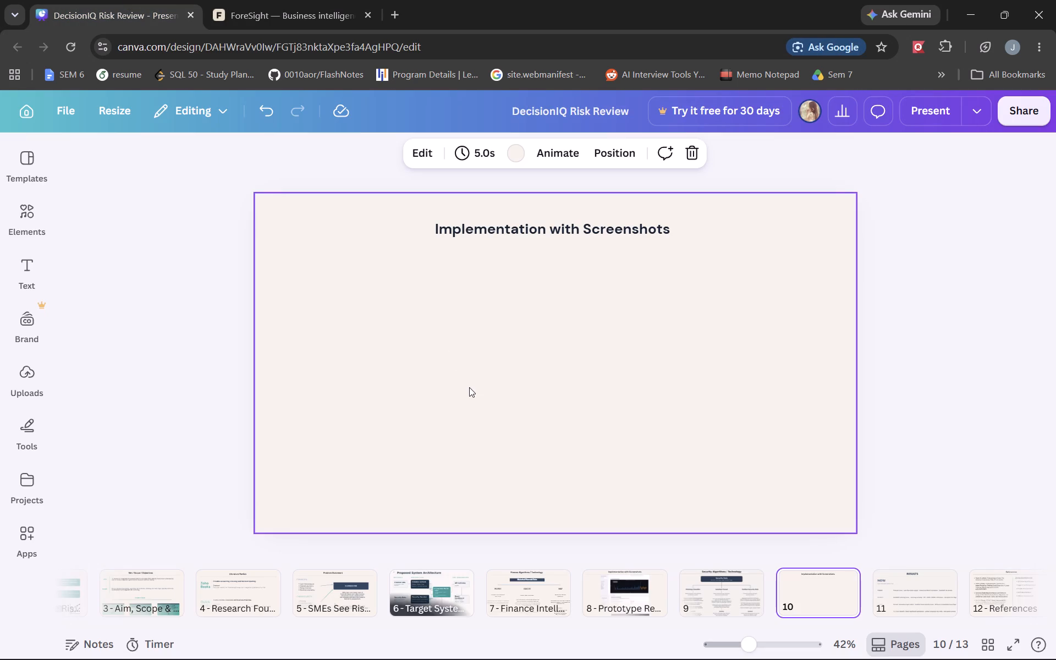
{"action": "left_click", "coordinate": [469, 387]}
{"action": "key", "text": "ctrl+v"}
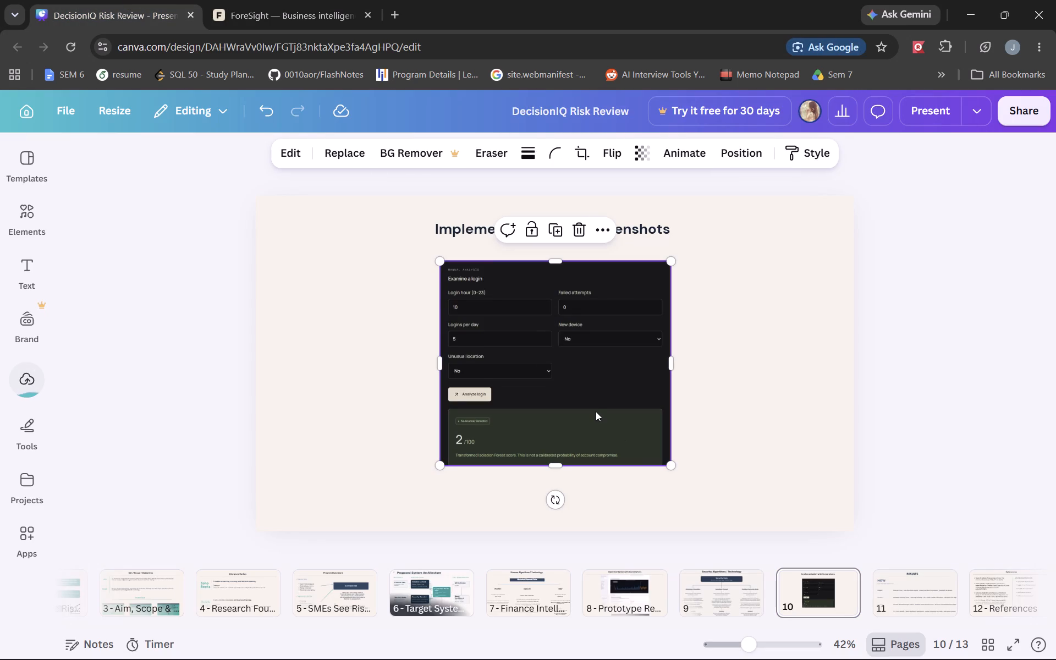
Place the login screenshot at the slide's left below the title and enlarge it to about half the slide width.
{"action": "left_click_drag", "start_coordinate": [596, 411], "coordinate": [423, 400]}
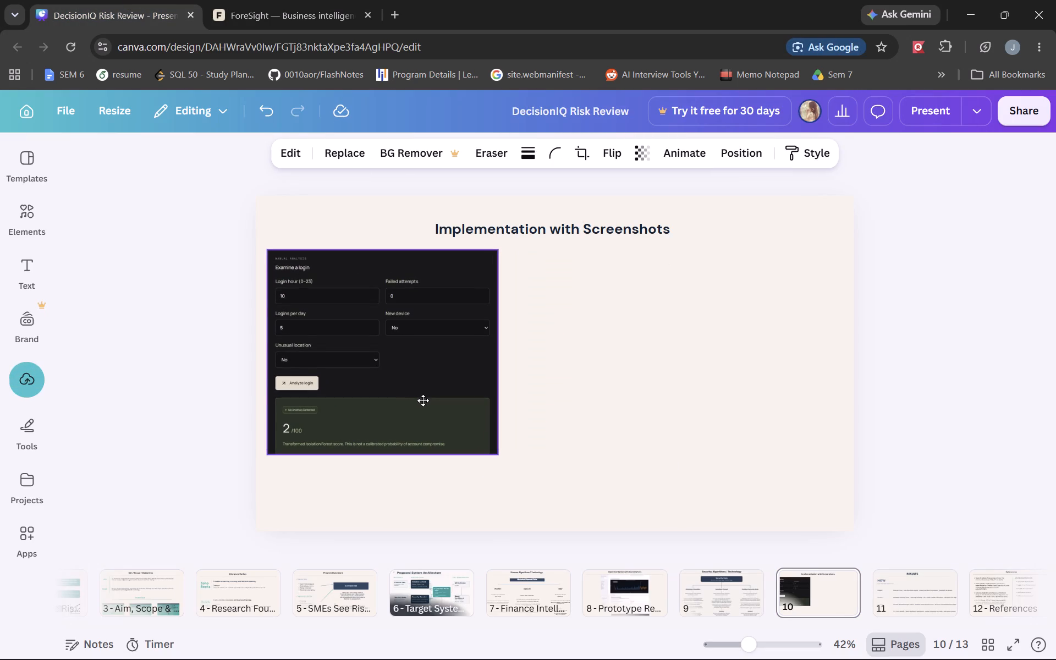
{"action": "left_click_drag", "start_coordinate": [423, 400], "coordinate": [425, 399]}
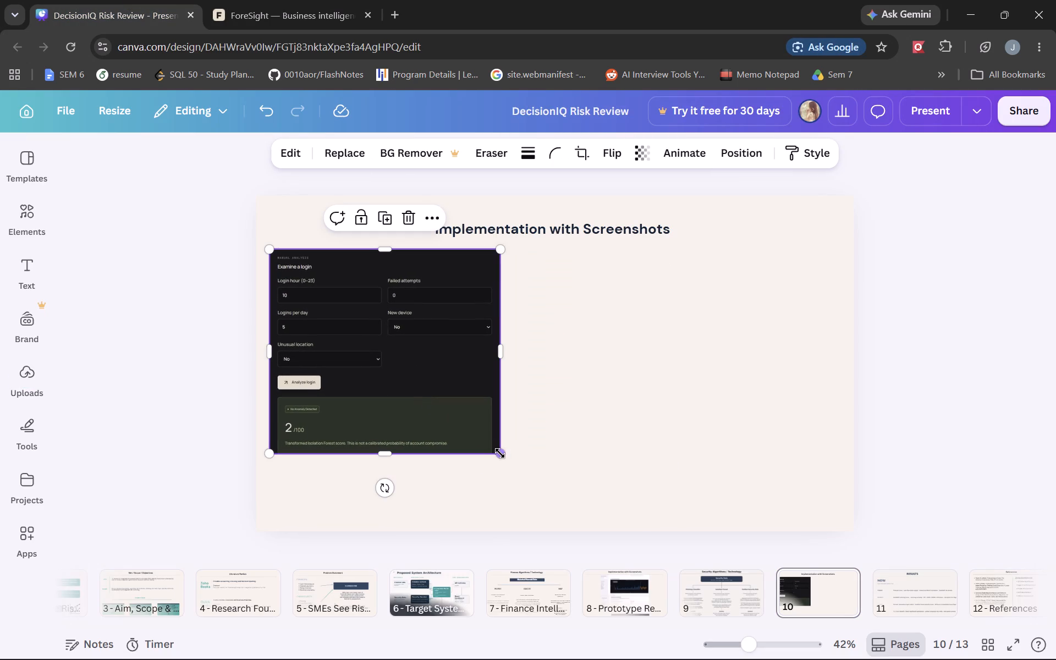
{"action": "left_click_drag", "start_coordinate": [500, 453], "coordinate": [564, 522]}
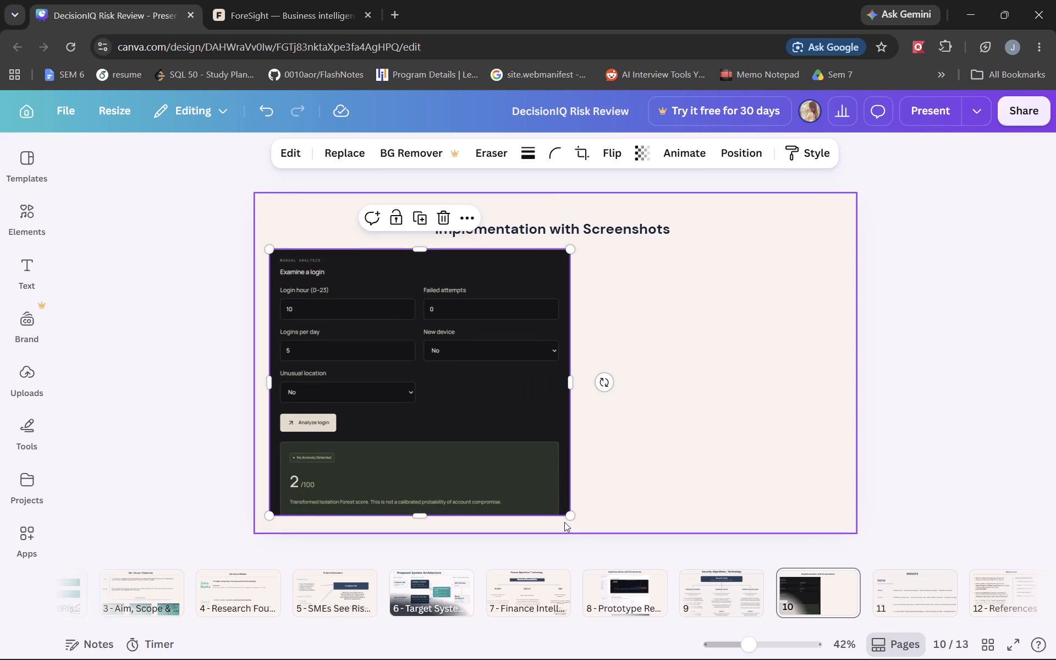
{"action": "left_click", "coordinate": [510, 469]}
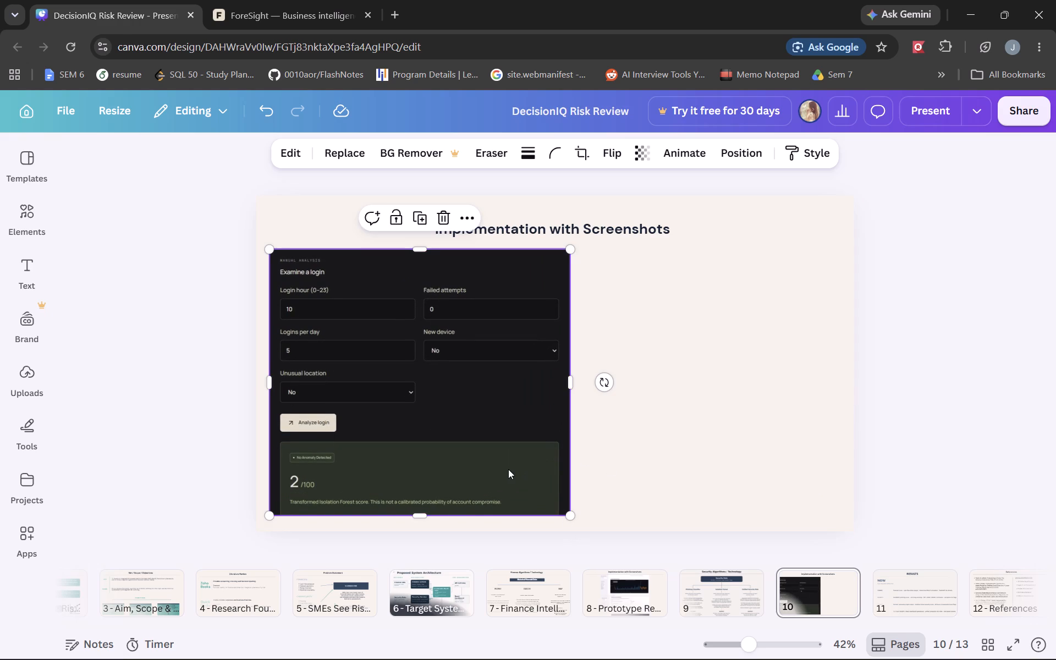
In ForeSight's email analysis, attach the Blinkit internship .eml file from Downloads and analyze it.
{"action": "left_click", "coordinate": [294, 0]}
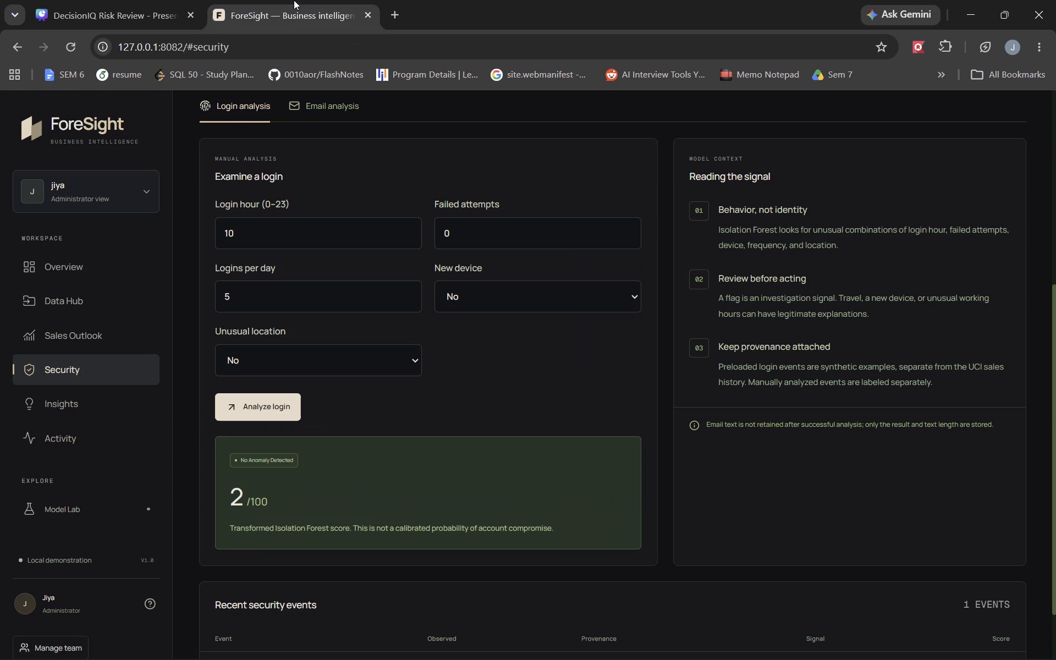
{"action": "scroll", "coordinate": [542, 302], "scroll_direction": "up", "scroll_amount": 1}
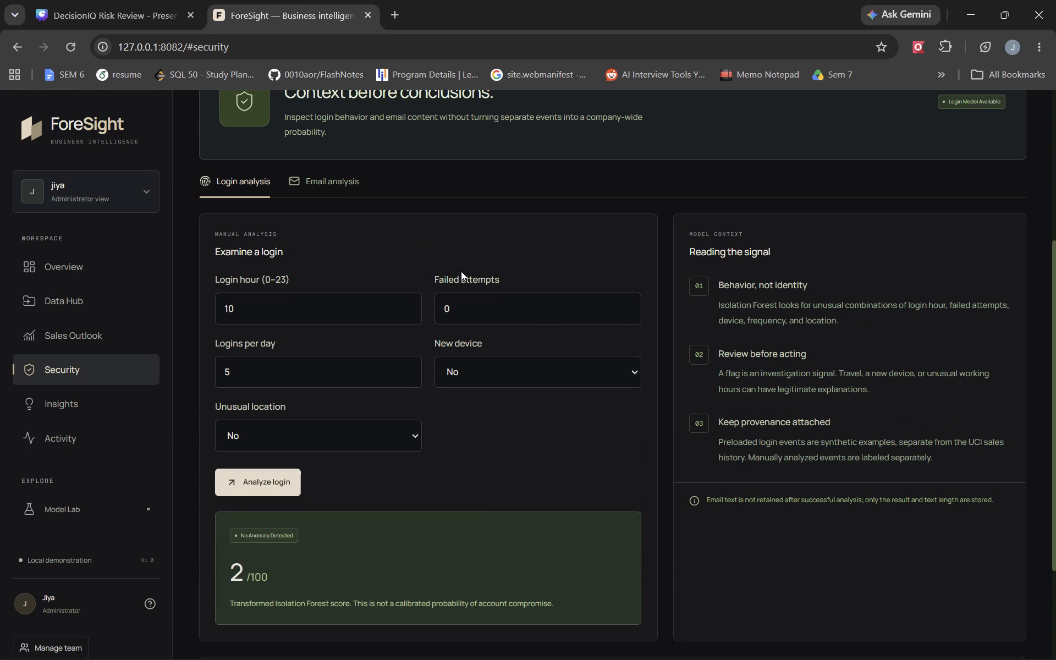
{"action": "left_click", "coordinate": [332, 188]}
{"action": "left_click", "coordinate": [518, 344]}
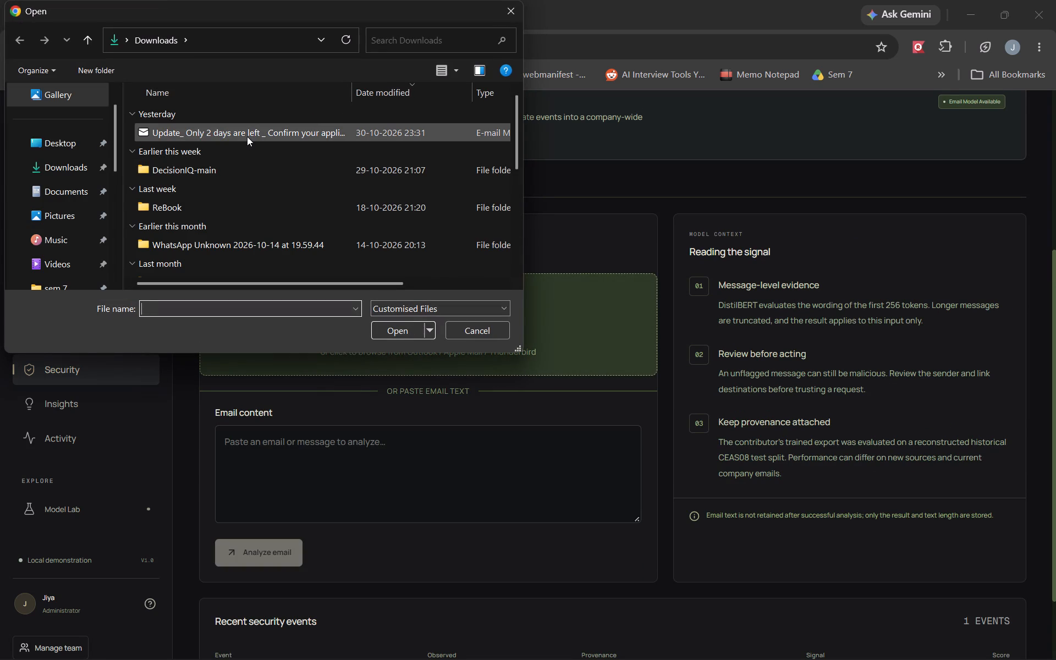
{"action": "scroll", "coordinate": [70, 215], "scroll_direction": "down", "scroll_amount": 1}
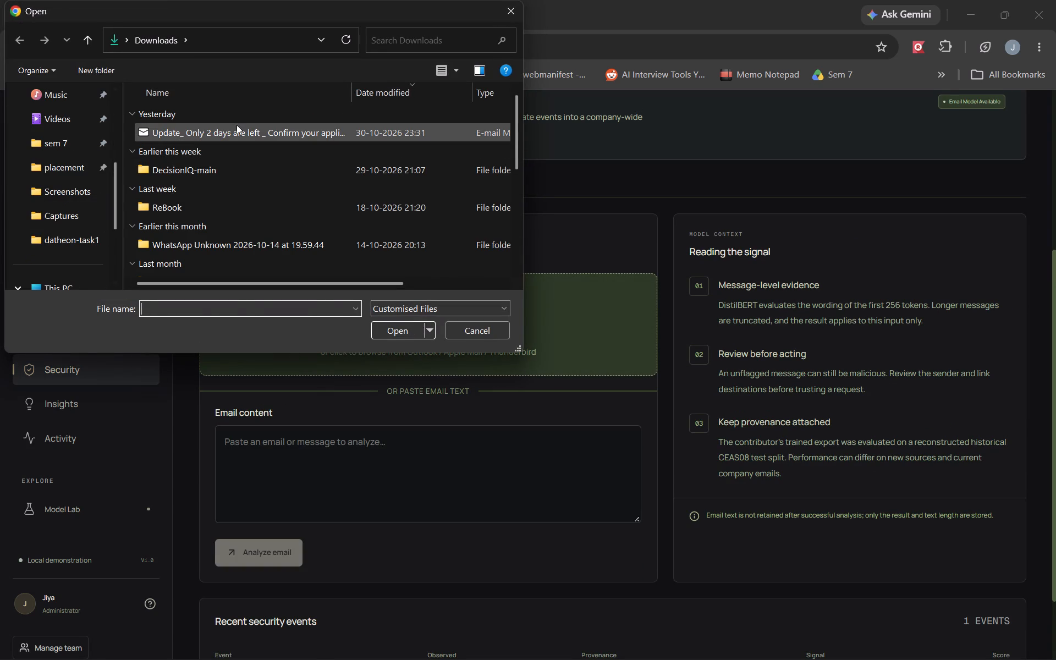
{"action": "left_click", "coordinate": [237, 125]}
{"action": "key", "text": "Return"}
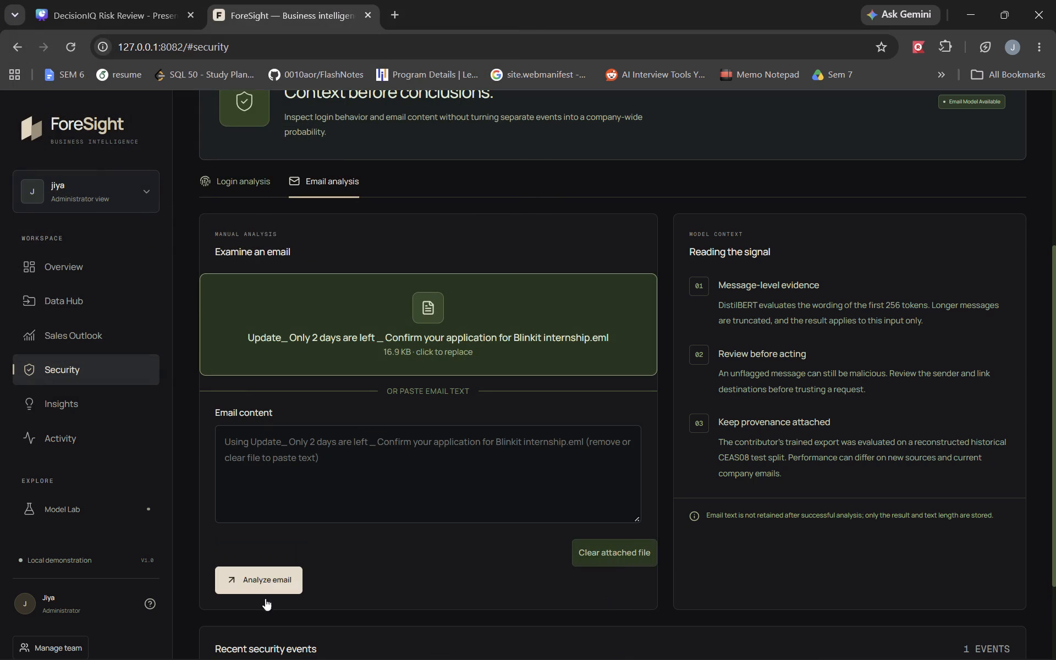
{"action": "left_click", "coordinate": [252, 590]}
{"action": "scroll", "coordinate": [252, 590], "scroll_direction": "down", "scroll_amount": 3}
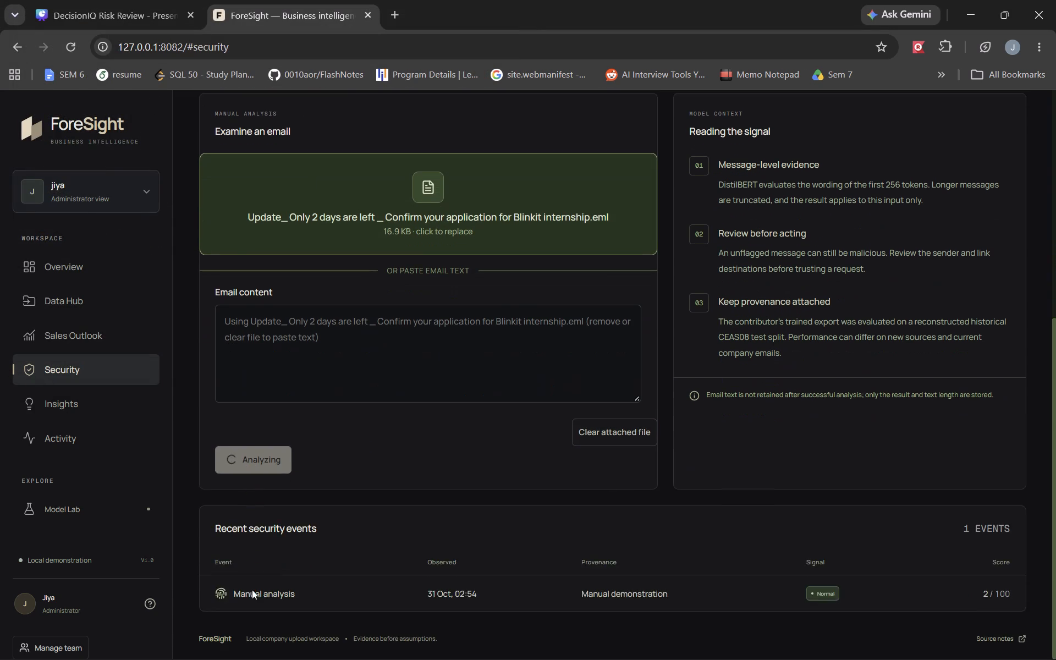
{"action": "scroll", "coordinate": [252, 590], "scroll_direction": "down", "scroll_amount": 3}
{"action": "key", "text": "shift+super+s"}
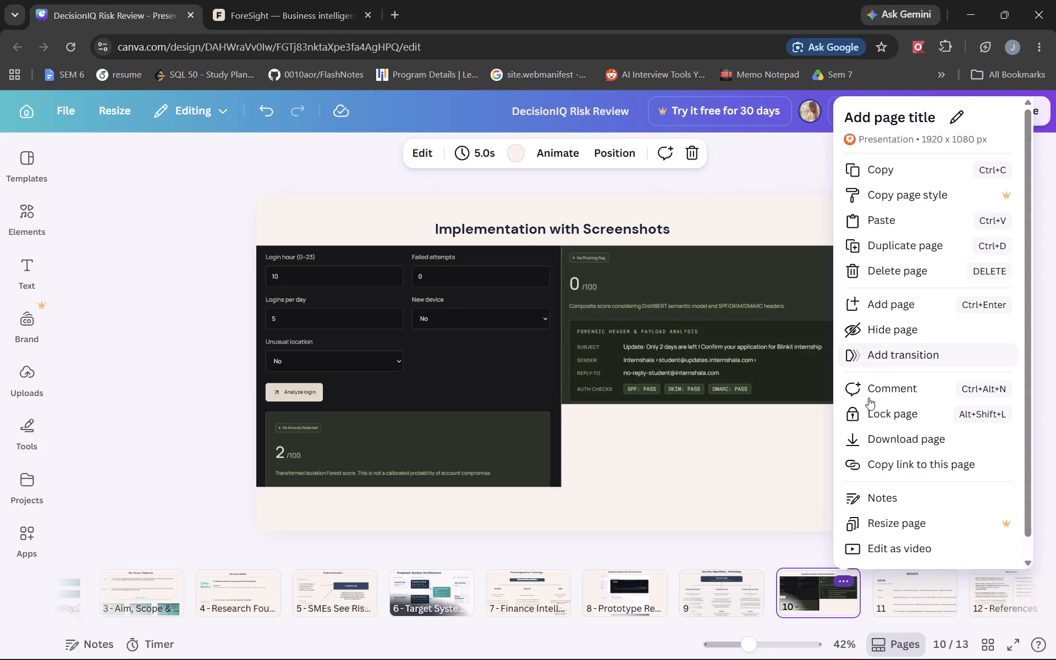
{"action": "double_click", "coordinate": [877, 580]}
{"action": "left_click", "coordinate": [865, 585]}
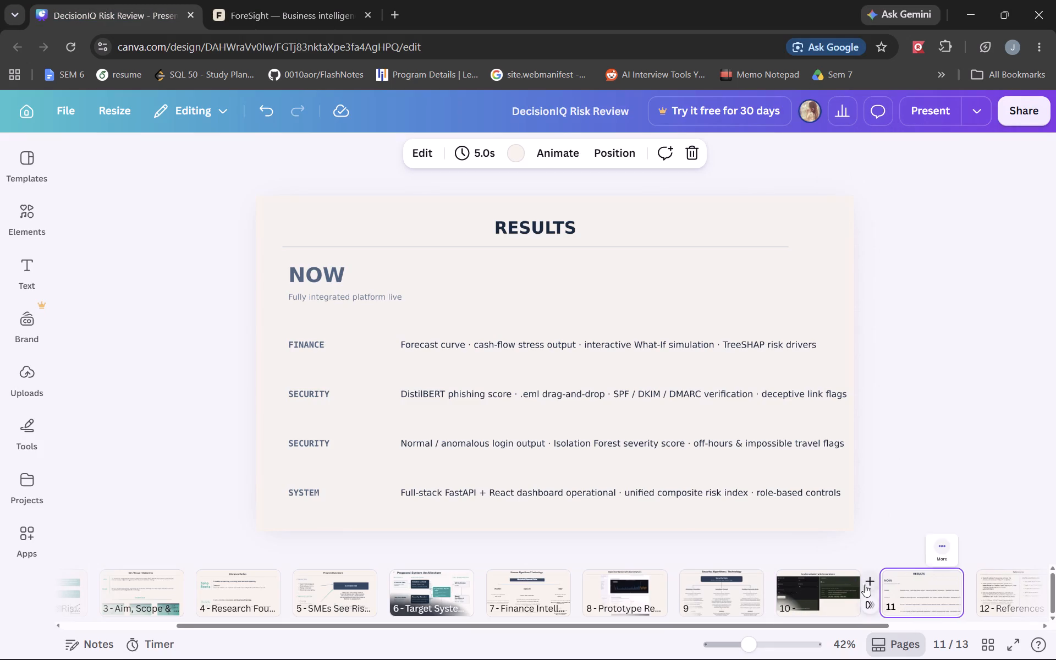
{"action": "left_click", "coordinate": [870, 584]}
Paste the phishing analysis snip onto the blank page 11, move it to the slide's left side and enlarge it.
{"action": "left_click", "coordinate": [549, 371]}
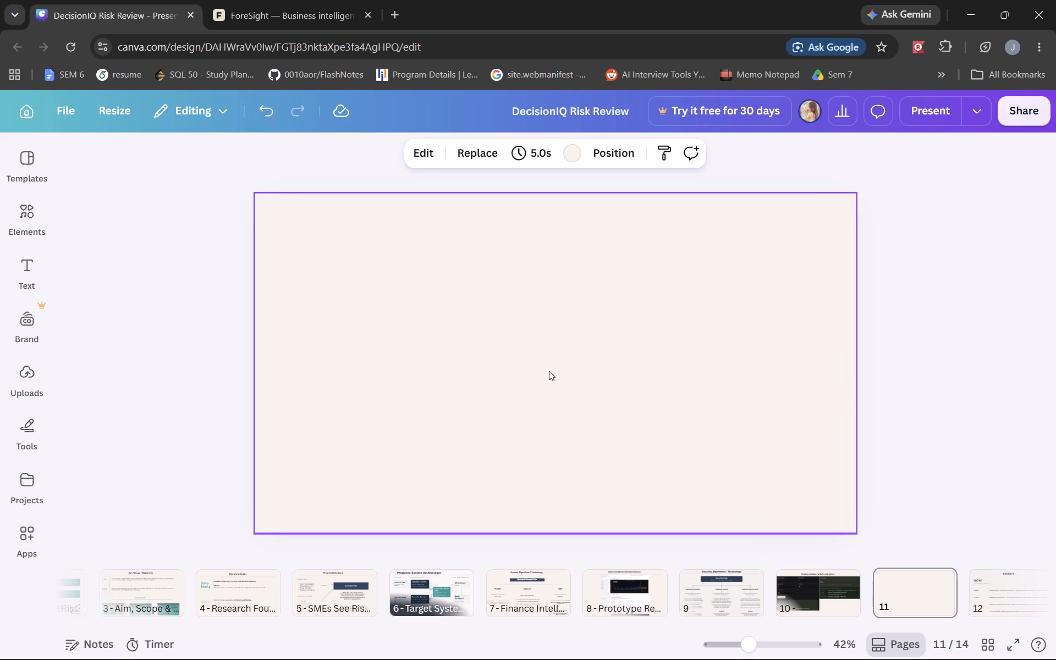
{"action": "key", "text": "ctrl+v"}
{"action": "left_click_drag", "start_coordinate": [516, 377], "coordinate": [382, 344]}
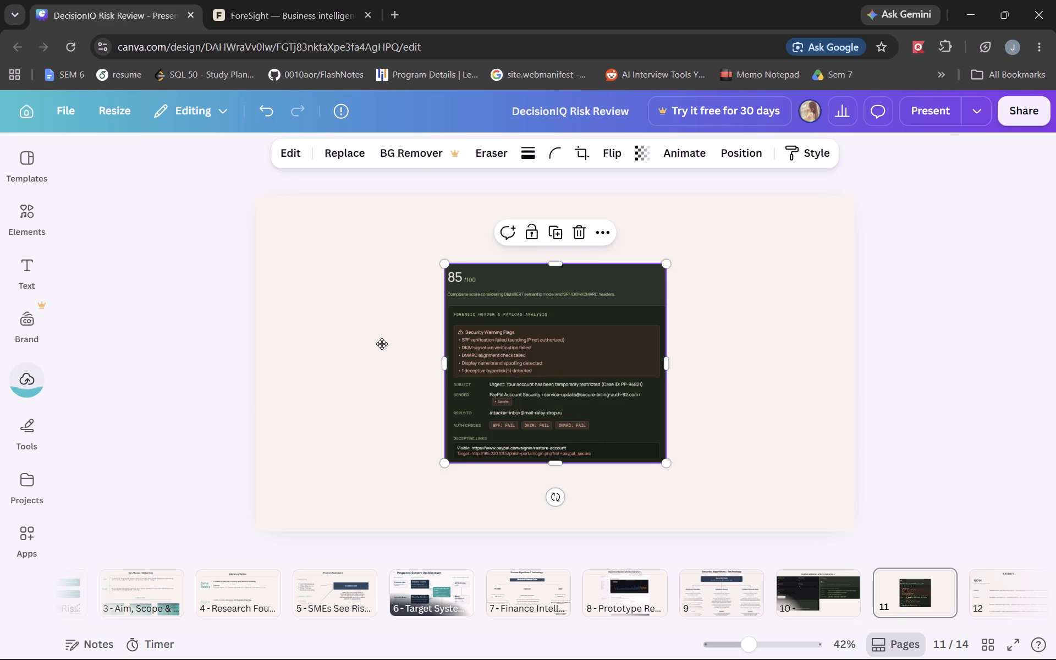
{"action": "left_click_drag", "start_coordinate": [382, 344], "coordinate": [335, 345]}
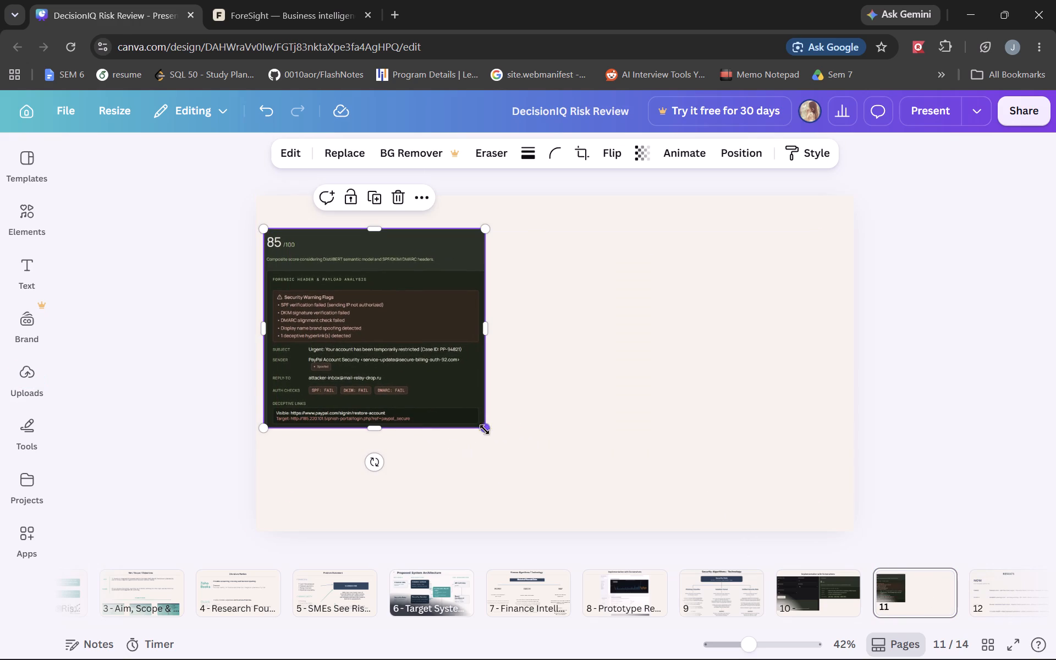
{"action": "left_click_drag", "start_coordinate": [485, 430], "coordinate": [595, 497]}
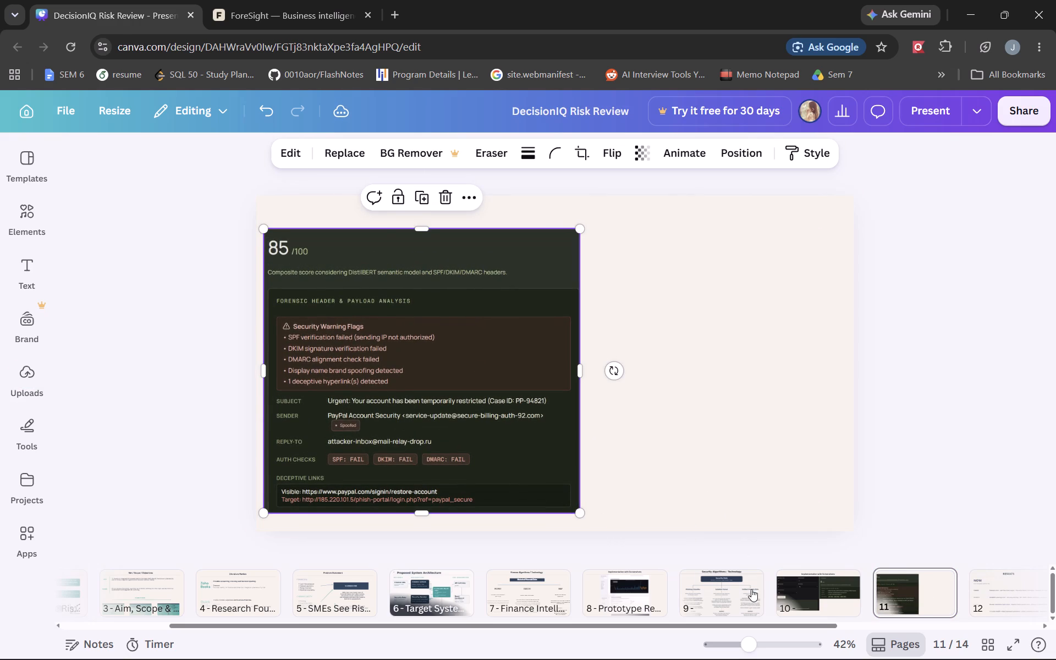
Move the non-phishing email analysis screenshot from page 10 to page 11 by cutting and pasting it.
{"action": "left_click", "coordinate": [809, 585]}
{"action": "left_click", "coordinate": [721, 313]}
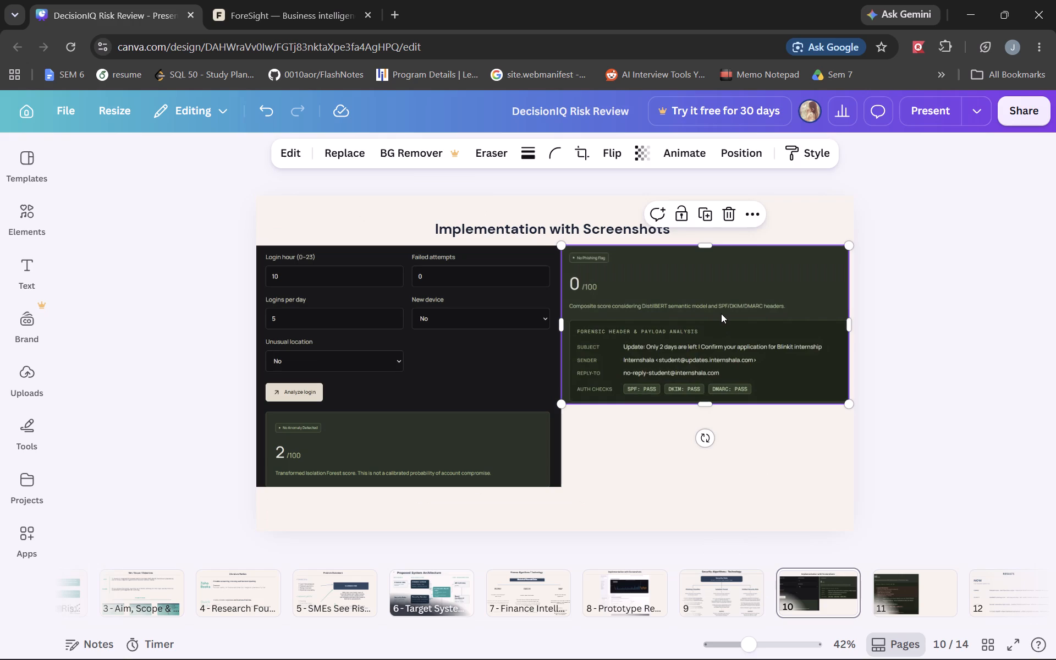
{"action": "key", "text": "ctrl+x"}
{"action": "left_click", "coordinate": [897, 591]}
{"action": "left_click", "coordinate": [733, 443]}
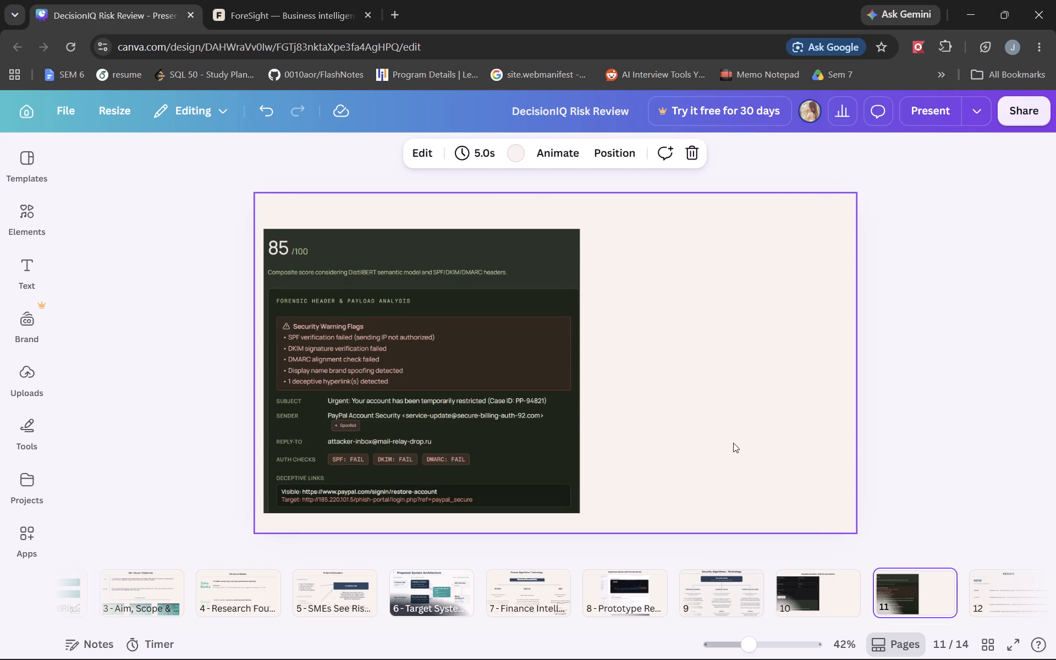
{"action": "key", "text": "ctrl+v"}
Crop the right side of the 0/100 non-phishing email screenshot on page 11 to a width of about 842.
{"action": "left_click_drag", "start_coordinate": [627, 348], "coordinate": [664, 346]}
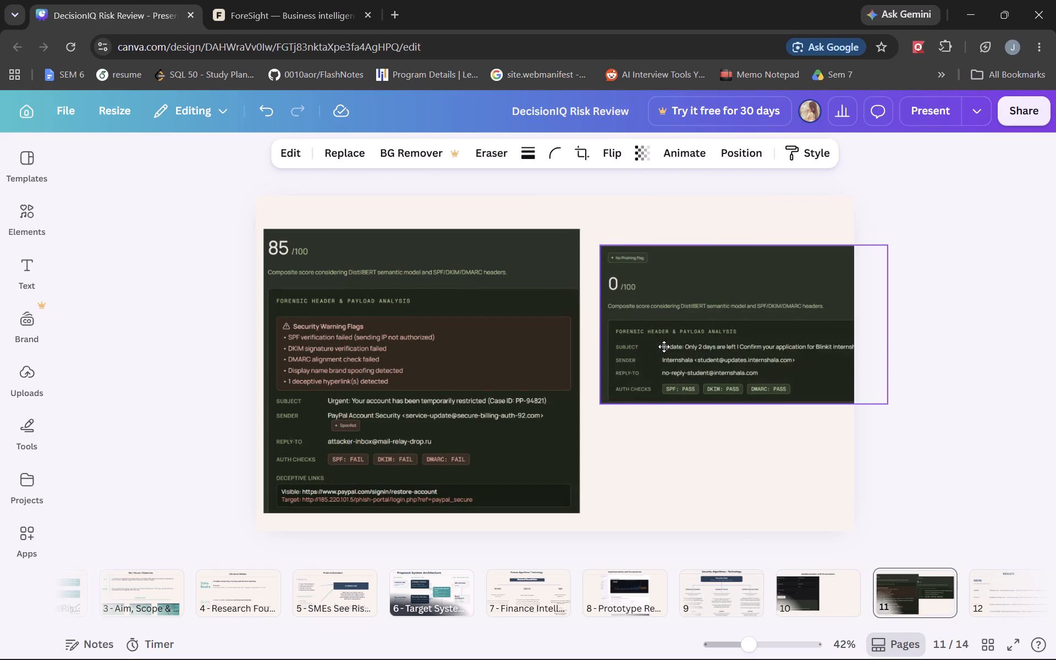
{"action": "left_click_drag", "start_coordinate": [664, 346], "coordinate": [590, 336]}
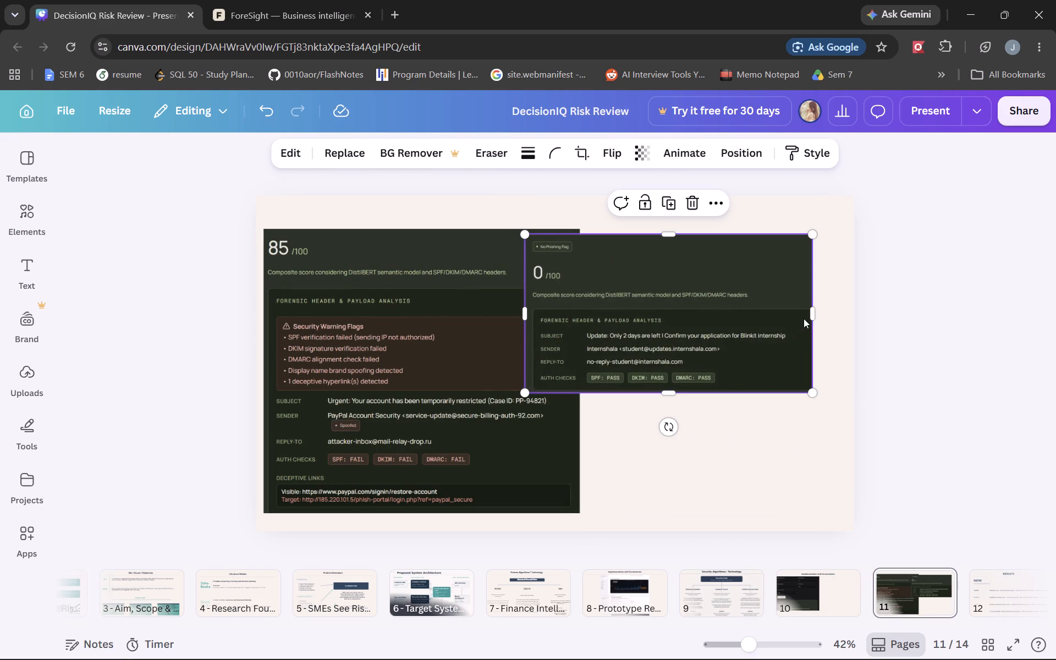
{"action": "left_click_drag", "start_coordinate": [812, 313], "coordinate": [788, 314]}
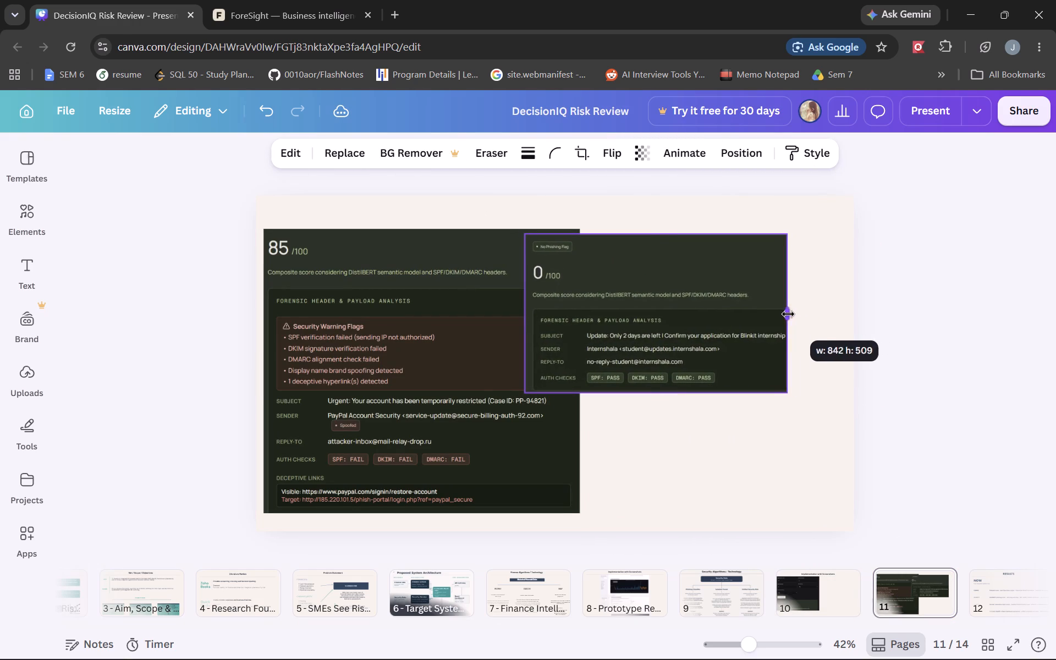
{"action": "left_click", "coordinate": [524, 315]}
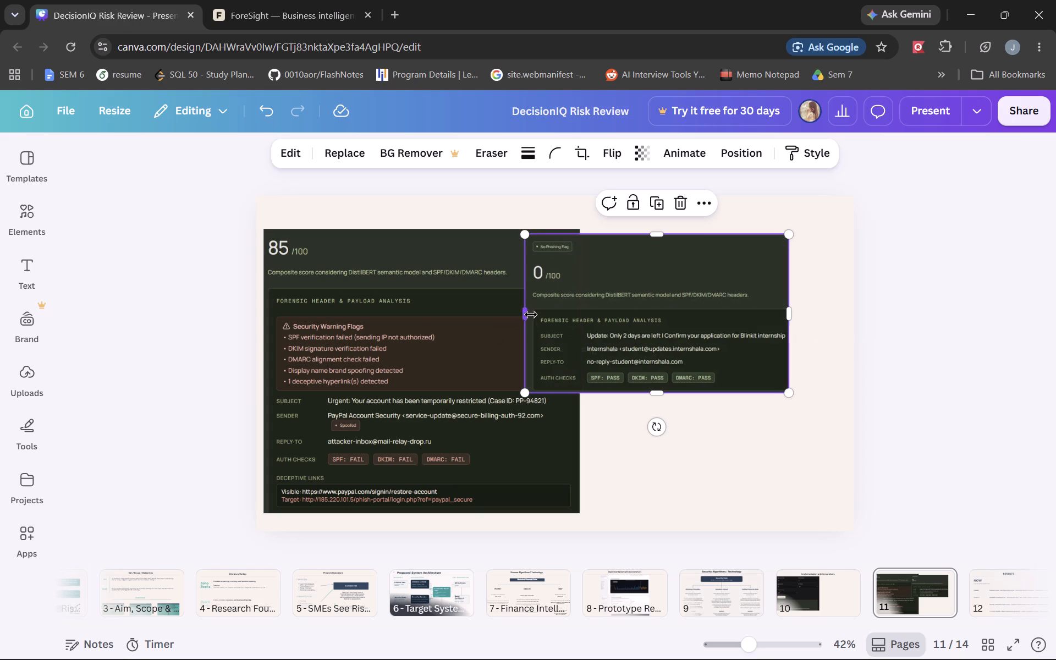
Slightly enlarge the 0/100 screenshot and place it beside the phishing screenshot, flush with the slide's right edge and vertically centred.
{"action": "left_click_drag", "start_coordinate": [657, 312], "coordinate": [708, 311]}
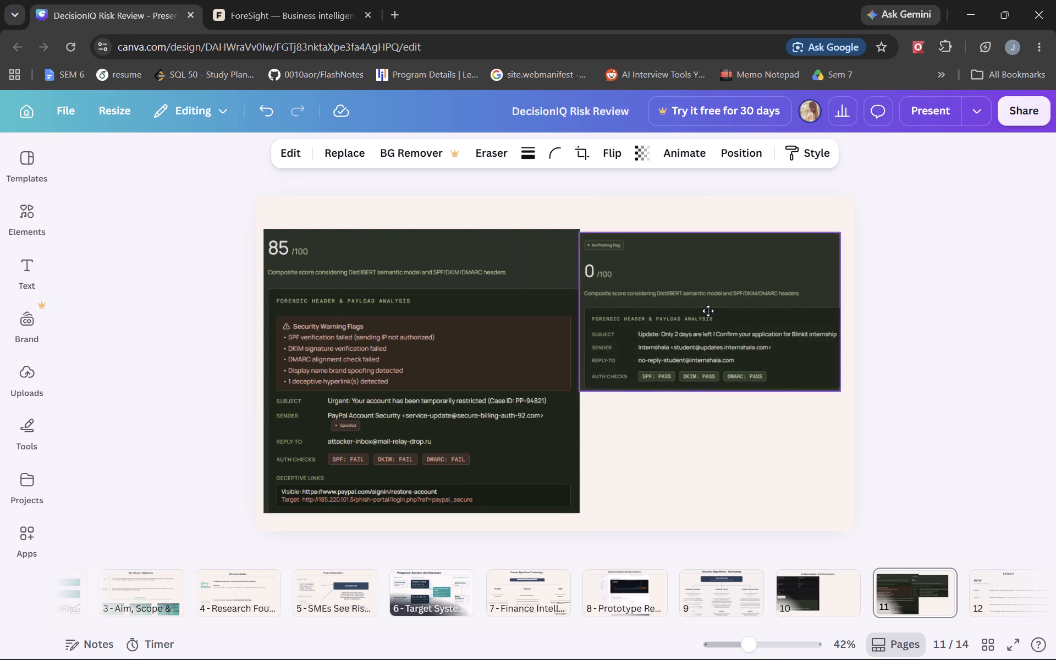
{"action": "left_click_drag", "start_coordinate": [708, 311], "coordinate": [710, 309]}
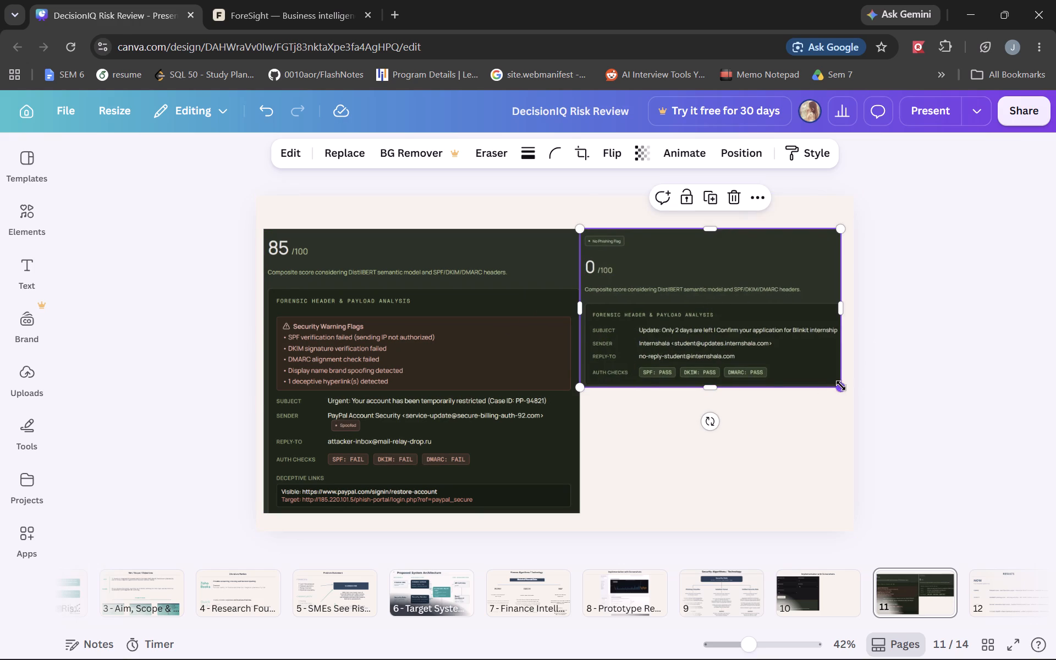
{"action": "left_click_drag", "start_coordinate": [842, 386], "coordinate": [823, 430]}
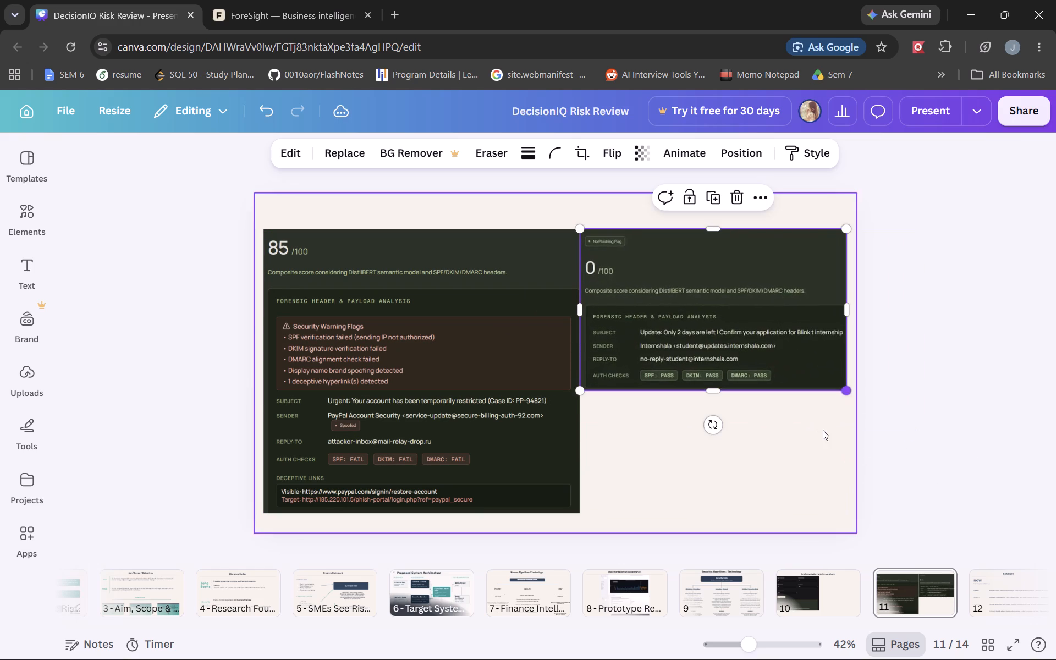
{"action": "left_click_drag", "start_coordinate": [769, 377], "coordinate": [803, 380]}
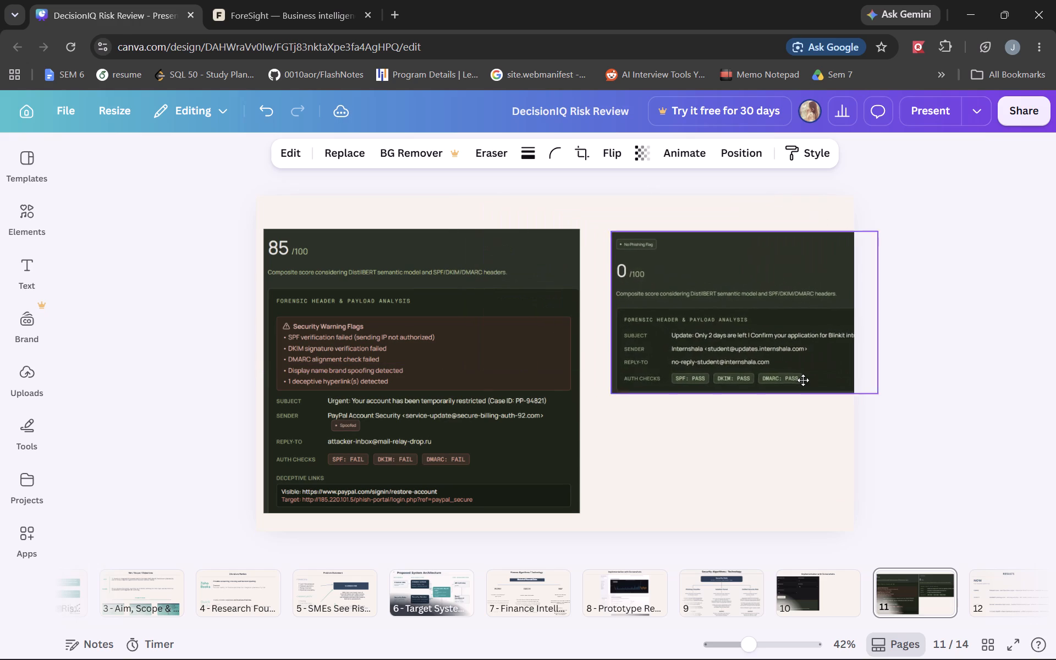
{"action": "left_click_drag", "start_coordinate": [803, 380], "coordinate": [776, 379]}
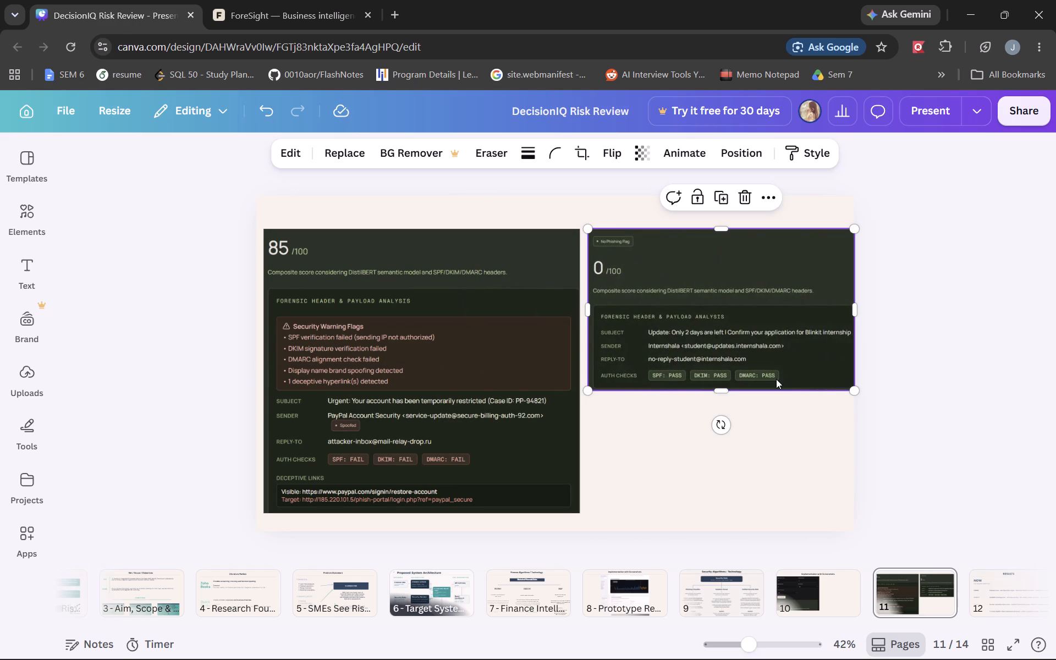
{"action": "left_click", "coordinate": [919, 393]}
{"action": "left_click_drag", "start_coordinate": [741, 349], "coordinate": [741, 349]}
{"action": "left_click_drag", "start_coordinate": [741, 349], "coordinate": [741, 399]}
{"action": "left_click", "coordinate": [740, 397]}
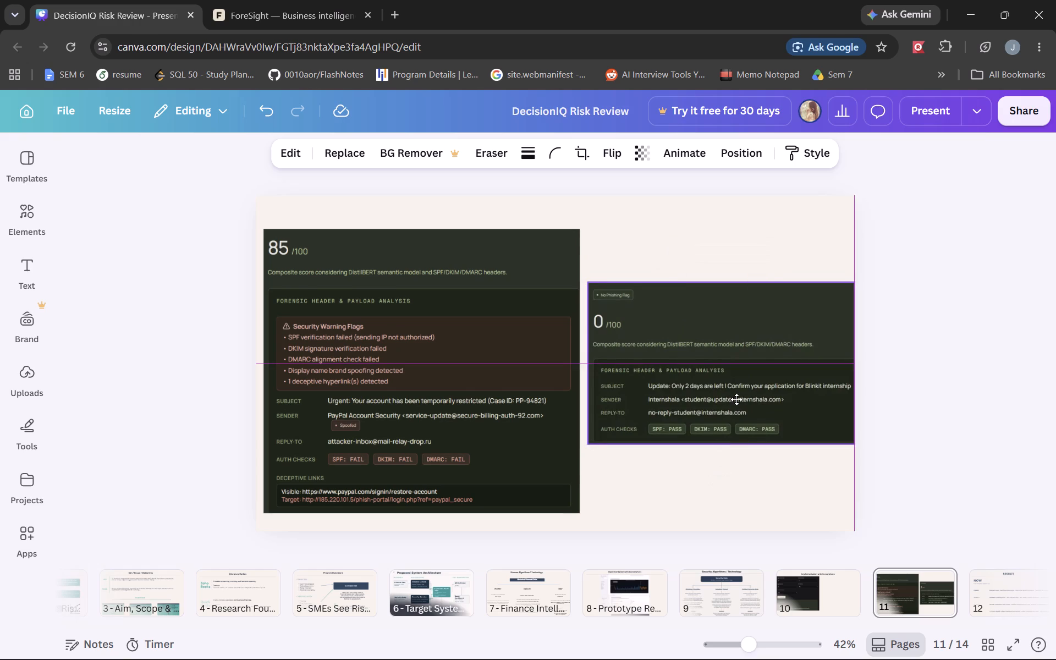
{"action": "left_click", "coordinate": [909, 395]}
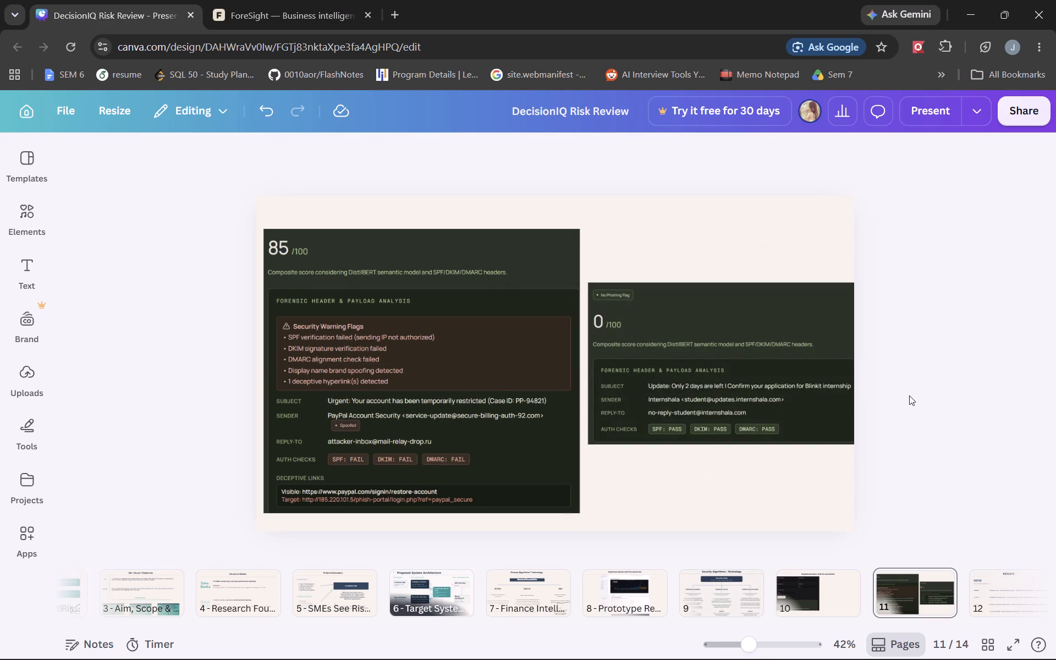
Leave the Canva deck and switch to the ForeSight security page.
{"action": "left_click", "coordinate": [296, 3]}
{"action": "key", "text": "alt+Tab"}
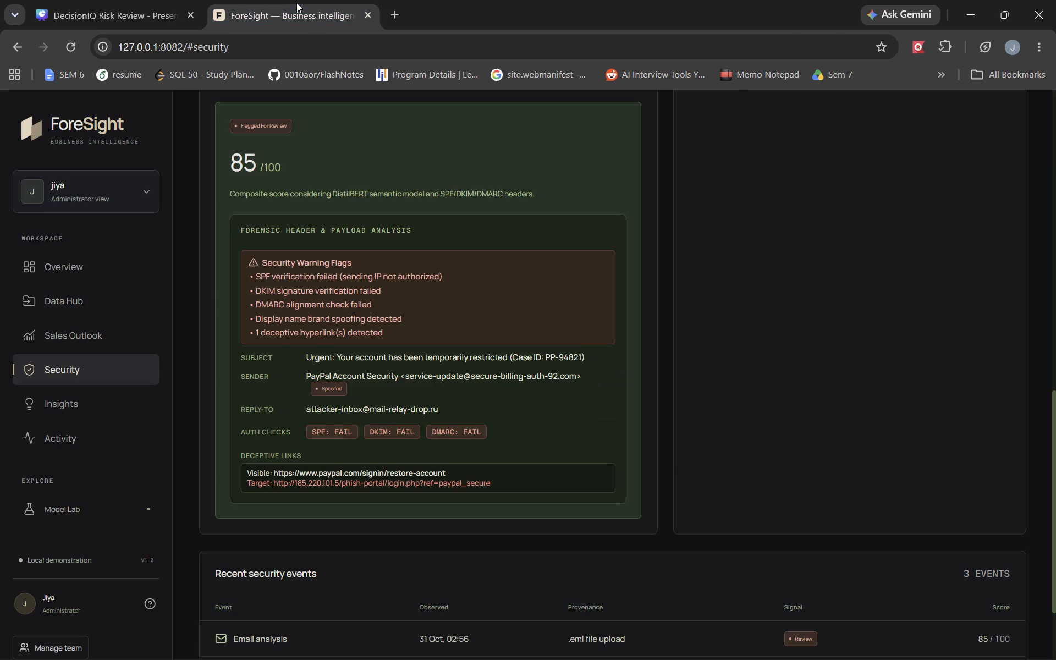
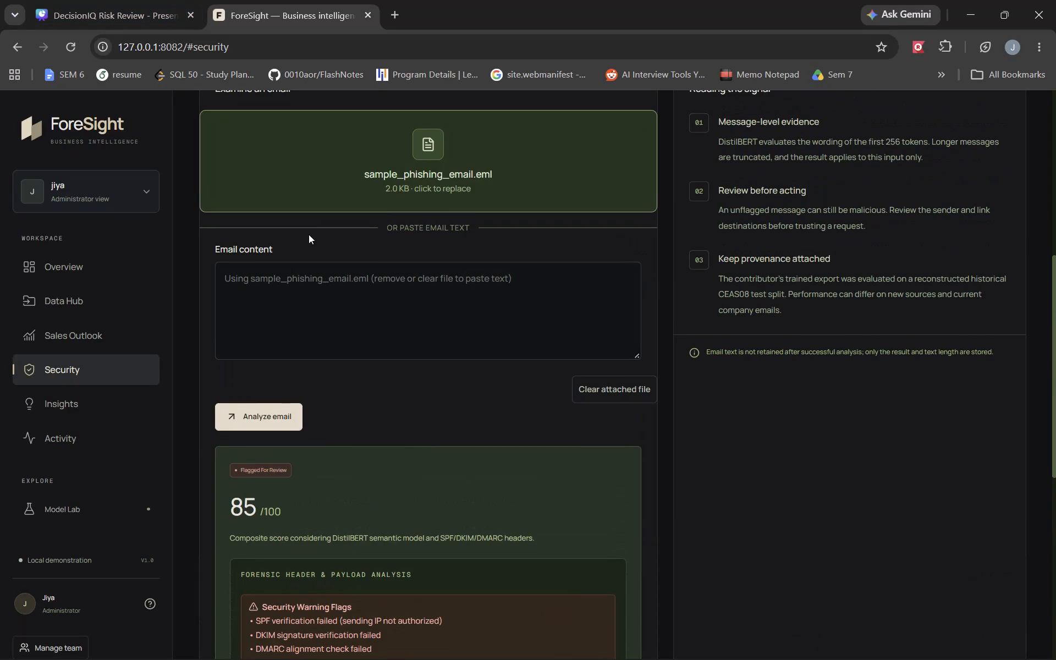
In the ForeSight login analysis form, set New device to Yes and Unusual location to Yes.
{"action": "scroll", "coordinate": [276, 257], "scroll_direction": "up", "scroll_amount": 2}
{"action": "left_click", "coordinate": [261, 272]}
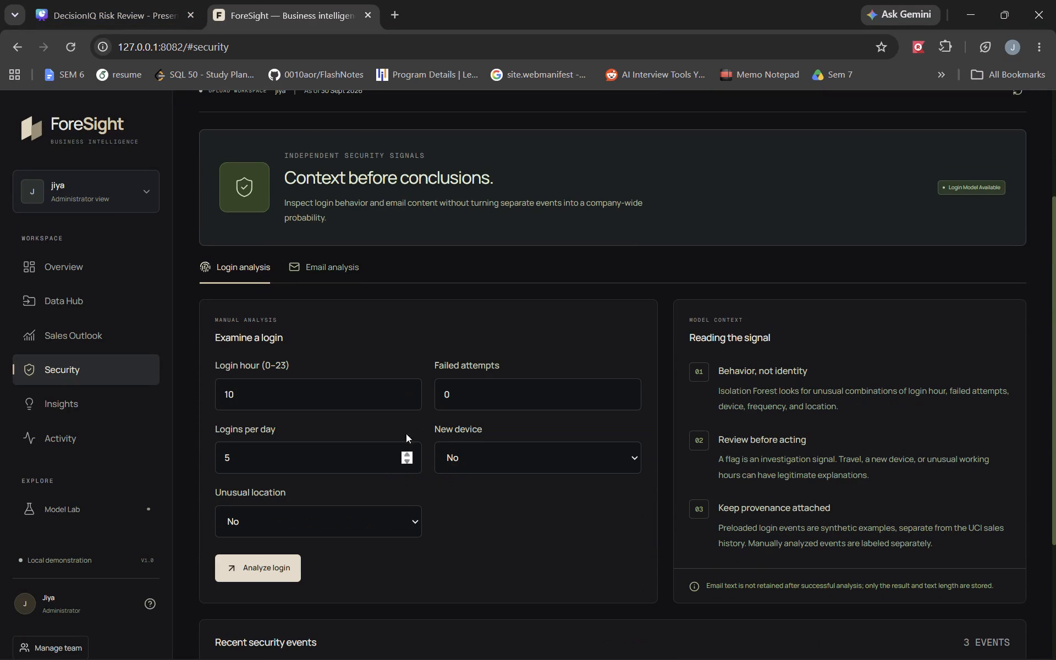
{"action": "left_click", "coordinate": [480, 468]}
{"action": "left_click", "coordinate": [485, 500]}
{"action": "left_click", "coordinate": [397, 531]}
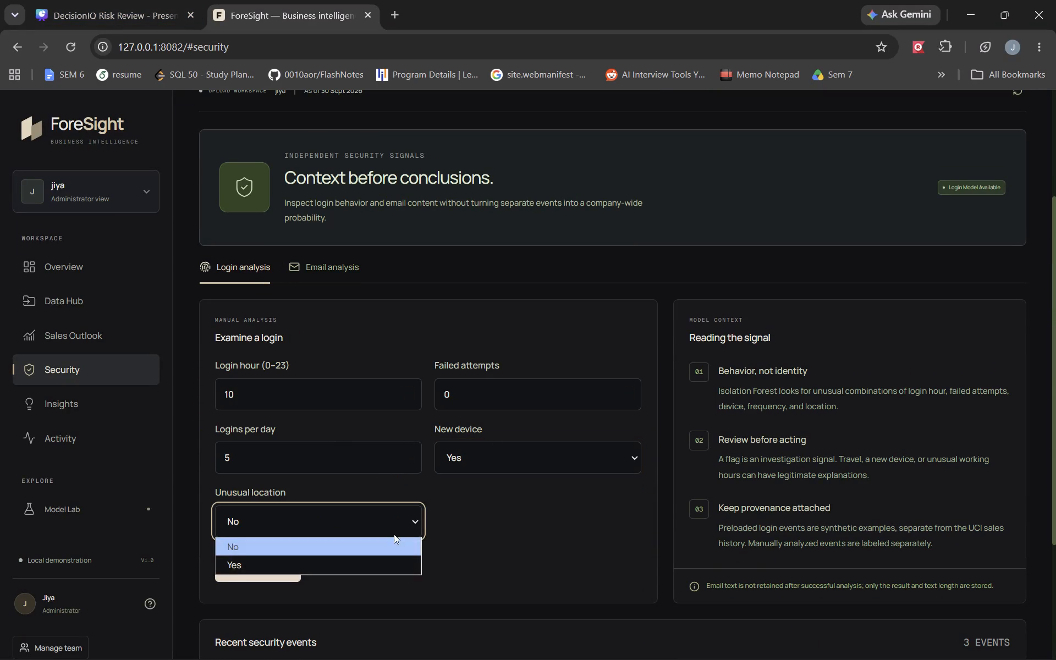
{"action": "left_click", "coordinate": [376, 558]}
Set the login hour to 01 and failed attempts to 02, keep 5 logins per day, and analyze the login.
{"action": "scroll", "coordinate": [554, 544], "scroll_direction": "down", "scroll_amount": 1}
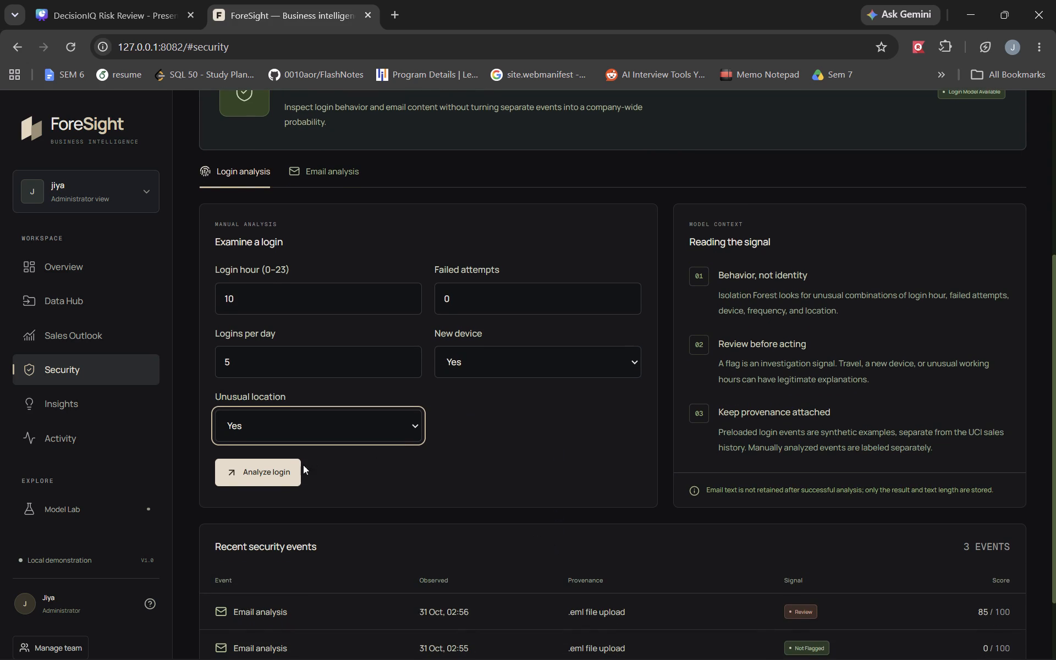
{"action": "left_click", "coordinate": [315, 294]}
{"action": "key", "text": "BackSpace"}
{"action": "key", "text": "BackSpace"}
{"action": "key", "text": "BackSpace"}
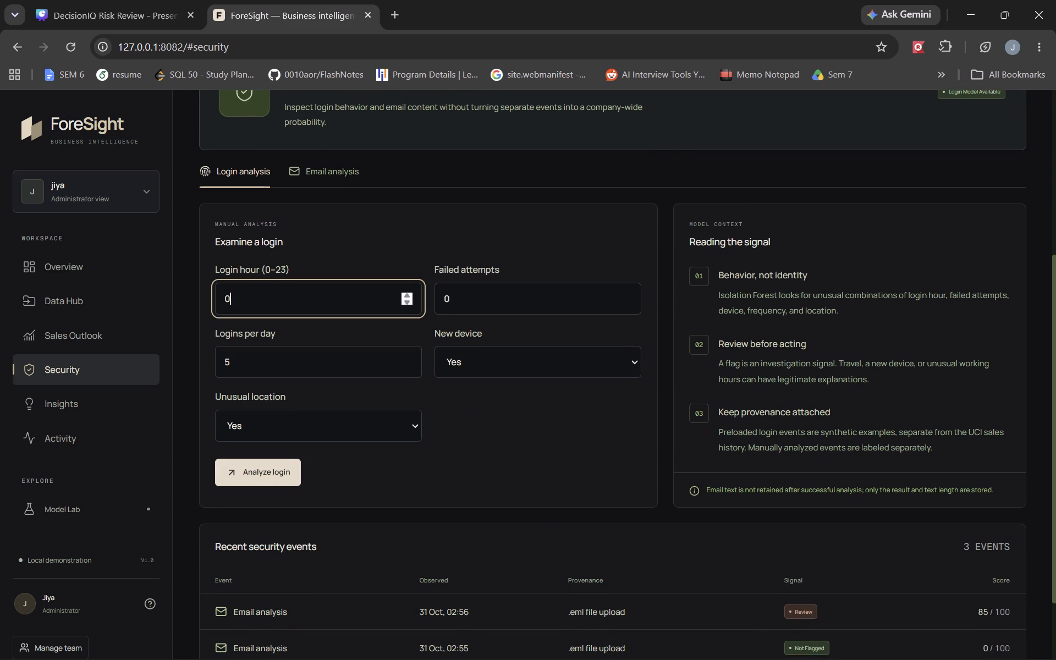
{"action": "key", "text": "1"}
{"action": "left_click", "coordinate": [537, 309]}
{"action": "key", "text": "BackSpace"}
{"action": "key", "text": "2"}
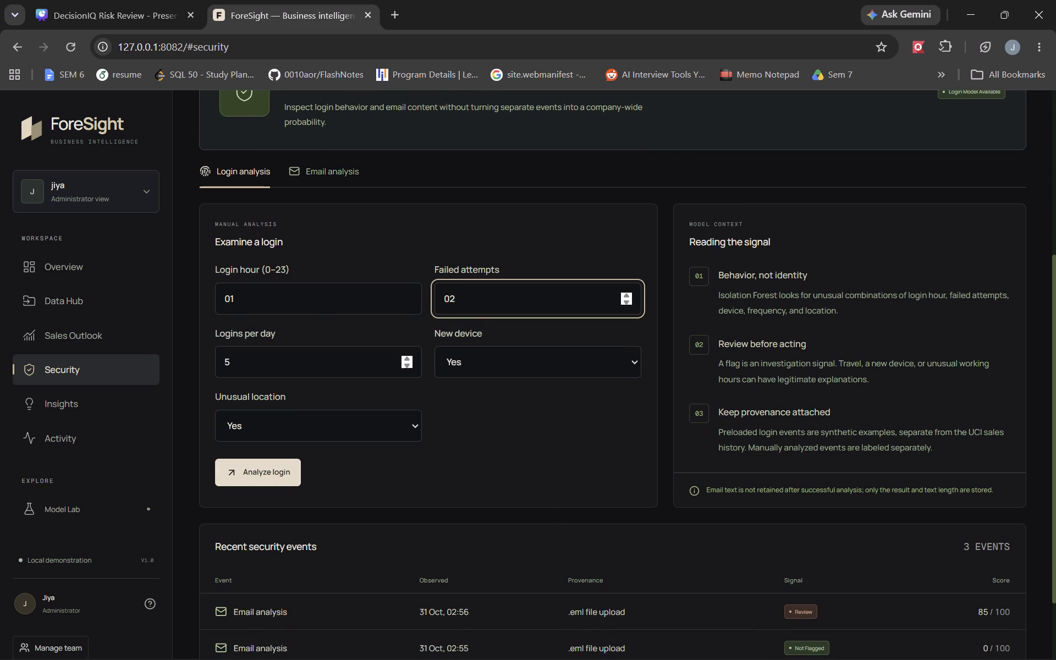
{"action": "left_click", "coordinate": [349, 362]}
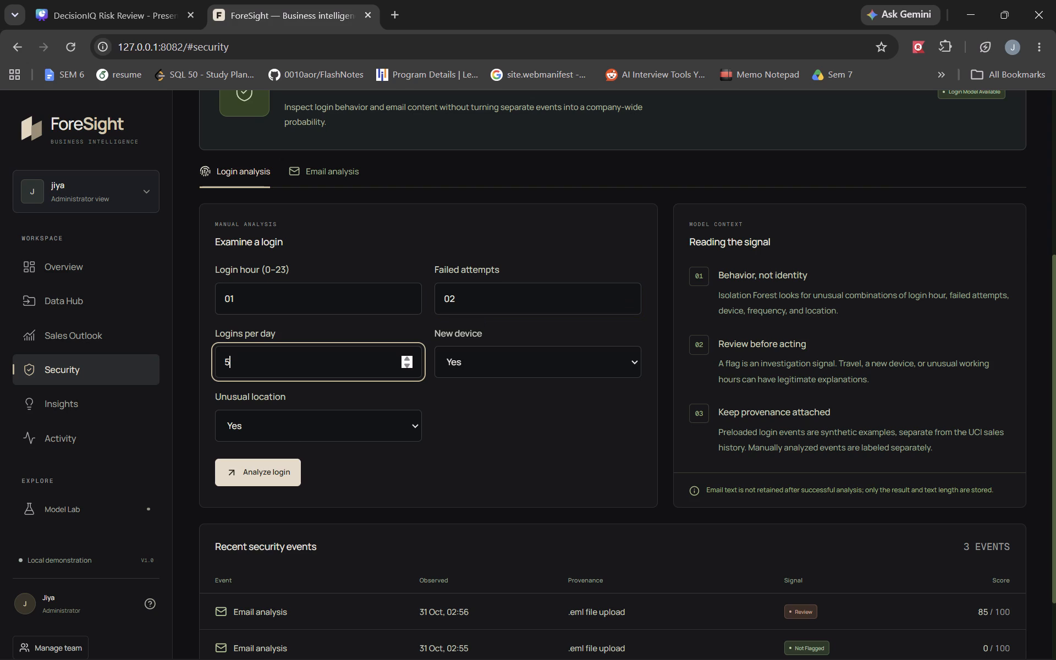
{"action": "left_click", "coordinate": [271, 479]}
Capture a screen snip of the login analysis form from the login hour field down to the 72/100 result card.
{"action": "scroll", "coordinate": [494, 408], "scroll_direction": "right", "scroll_amount": 1}
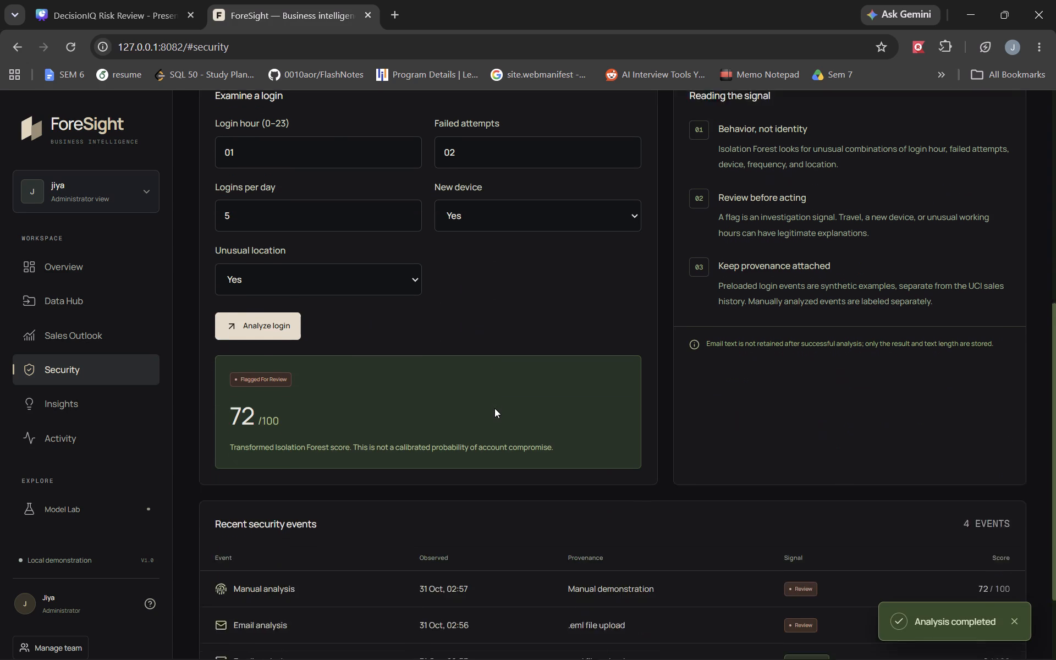
{"action": "scroll", "coordinate": [494, 408], "scroll_direction": "right", "scroll_amount": 1}
{"action": "key", "text": "shift+super+s"}
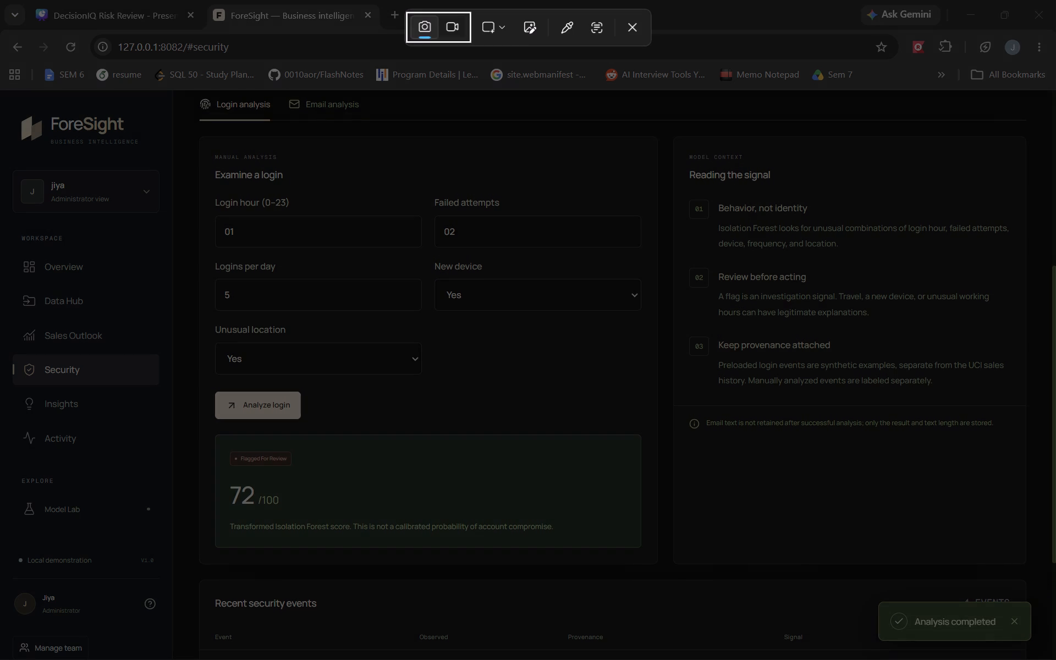
{"action": "left_click_drag", "start_coordinate": [212, 188], "coordinate": [664, 545]}
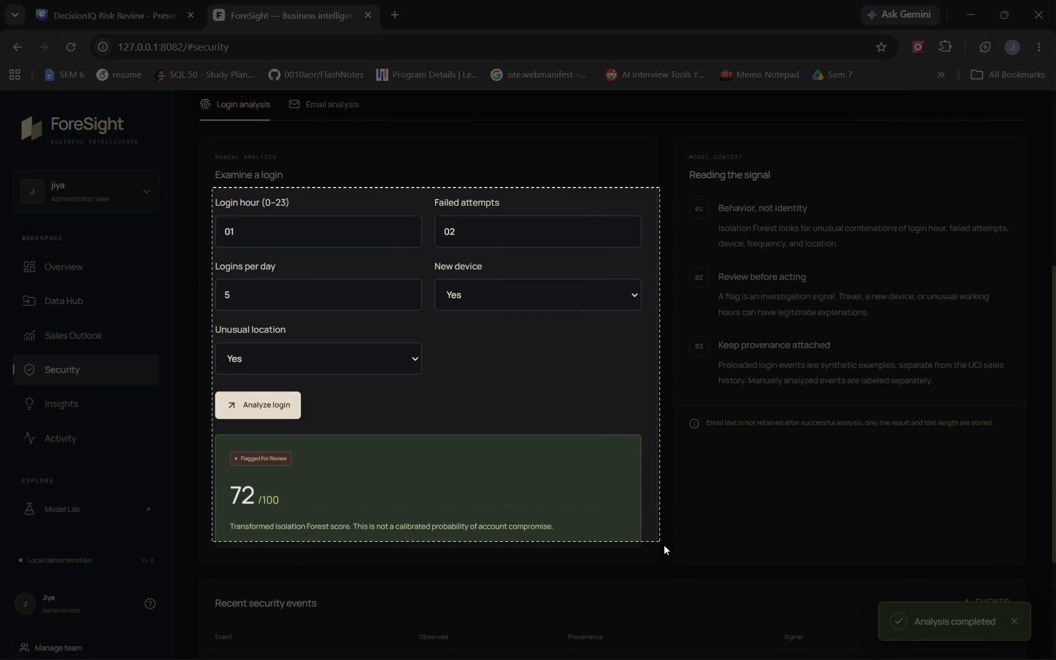
{"action": "left_click_drag", "start_coordinate": [664, 545], "coordinate": [648, 551]}
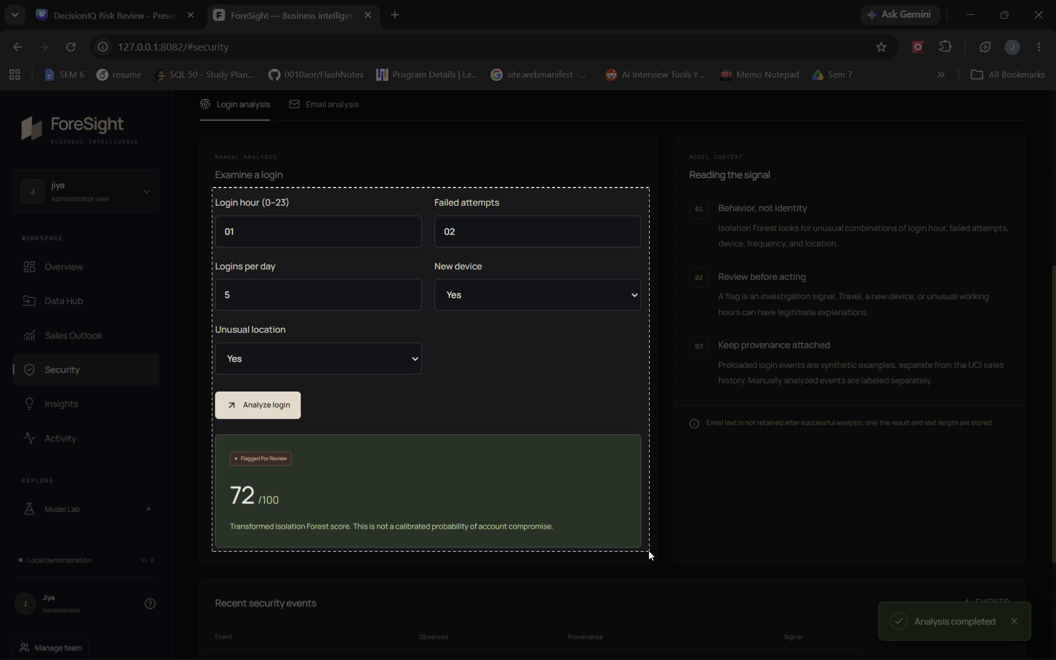
{"action": "left_click_drag", "start_coordinate": [648, 551], "coordinate": [648, 550]}
Switch to the Canva deck, paste the captured screenshot onto page 10 and place it beside the 2/100 login screenshot, tops aligned.
{"action": "left_click", "coordinate": [129, 0]}
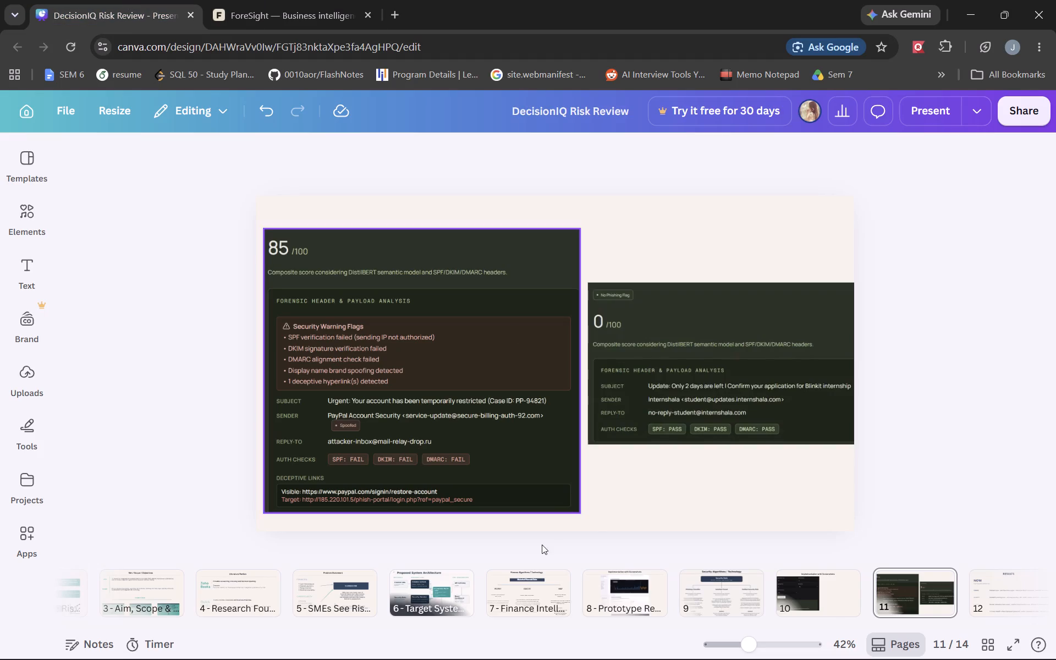
{"action": "left_click", "coordinate": [796, 575]}
{"action": "left_click", "coordinate": [624, 398]}
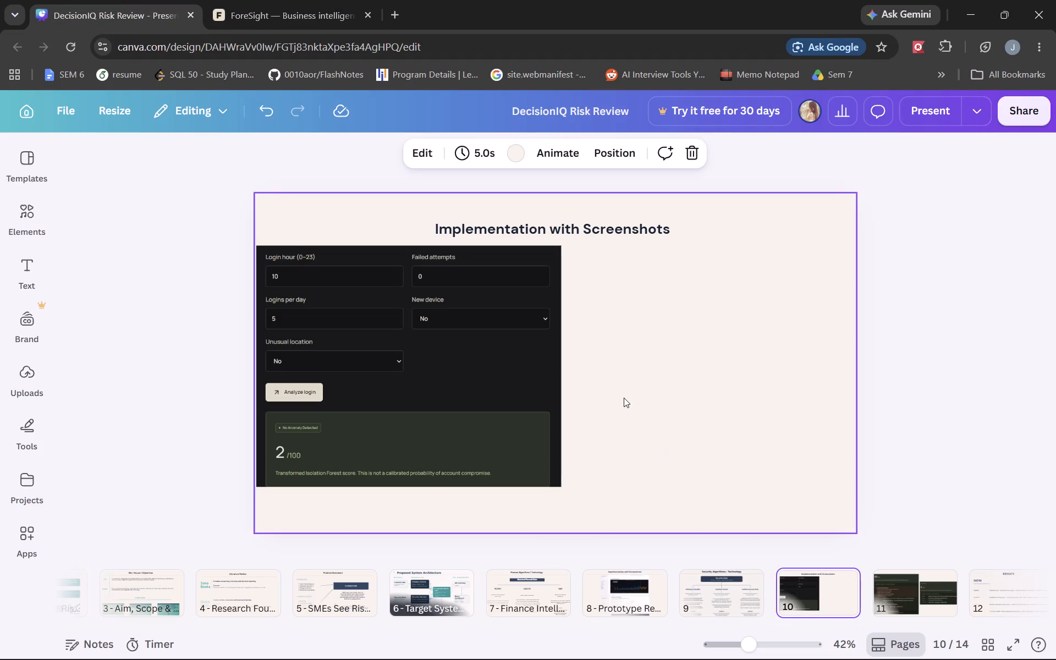
{"action": "key", "text": "ctrl+v"}
{"action": "left_click_drag", "start_coordinate": [557, 373], "coordinate": [674, 361]}
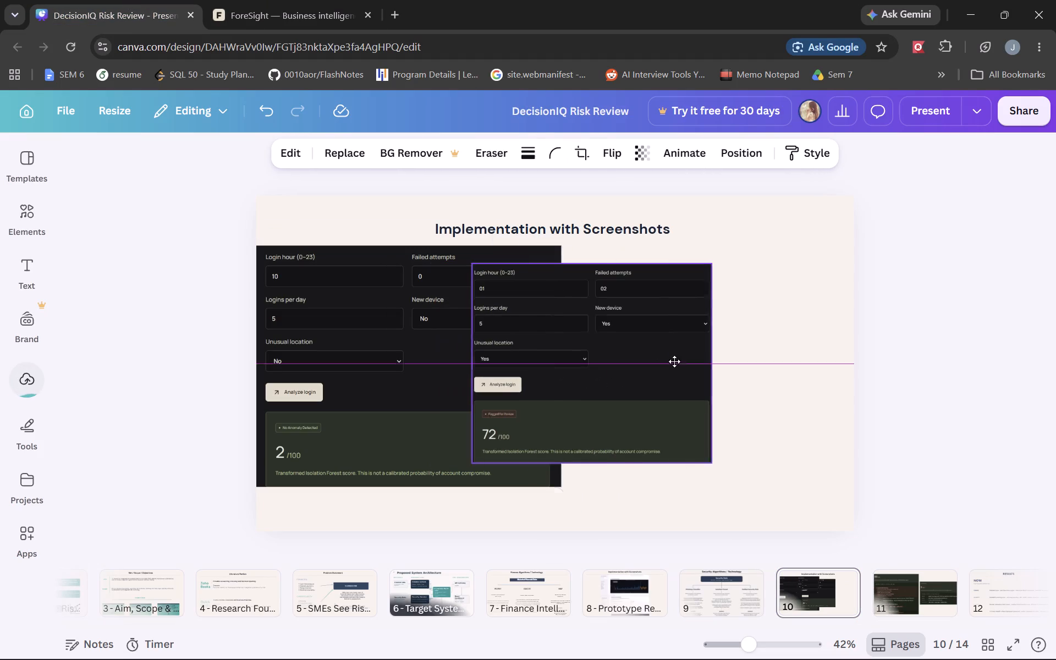
{"action": "left_click_drag", "start_coordinate": [674, 361], "coordinate": [685, 358]}
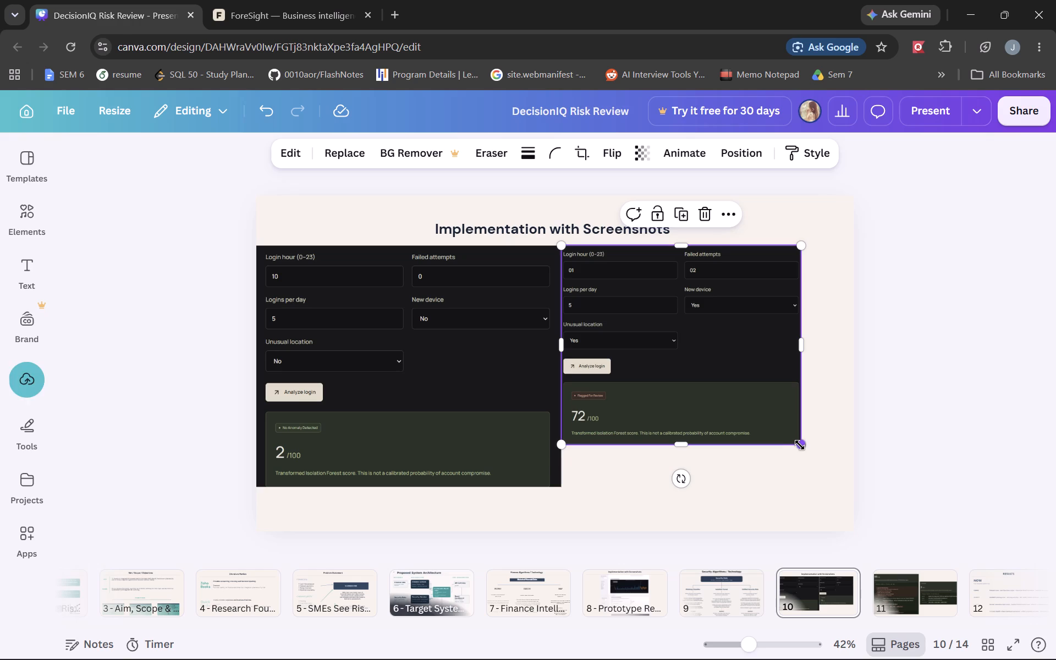
Enlarge the 72/100 screenshot to match the 2/100 screenshot's height and set it flush with the slide's right edge.
{"action": "left_click_drag", "start_coordinate": [800, 445], "coordinate": [844, 491]}
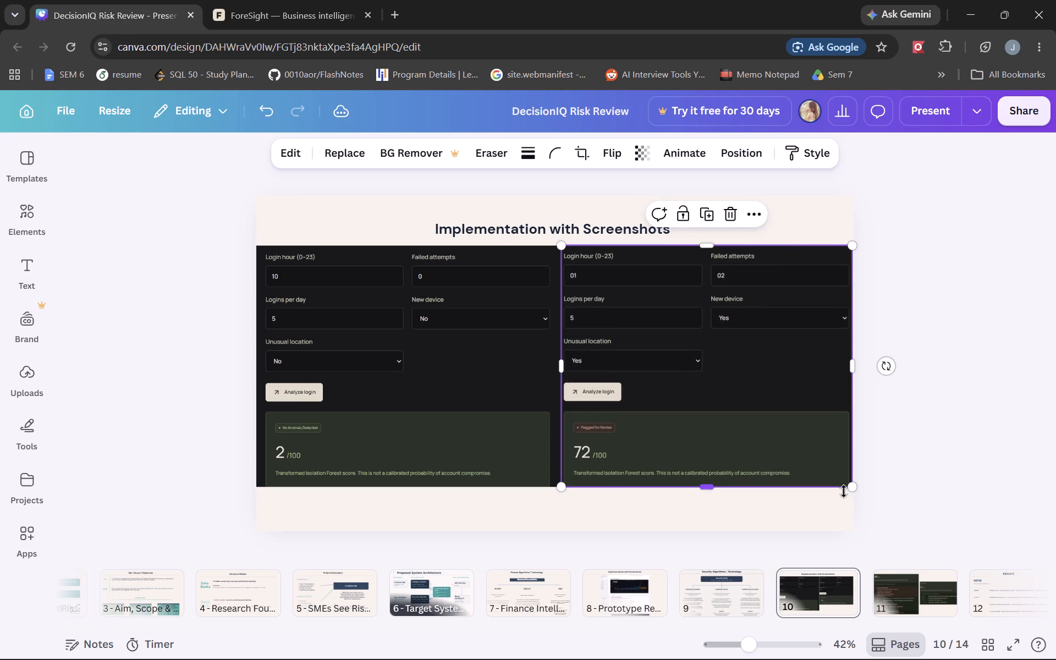
{"action": "left_click_drag", "start_coordinate": [791, 454], "coordinate": [796, 457]}
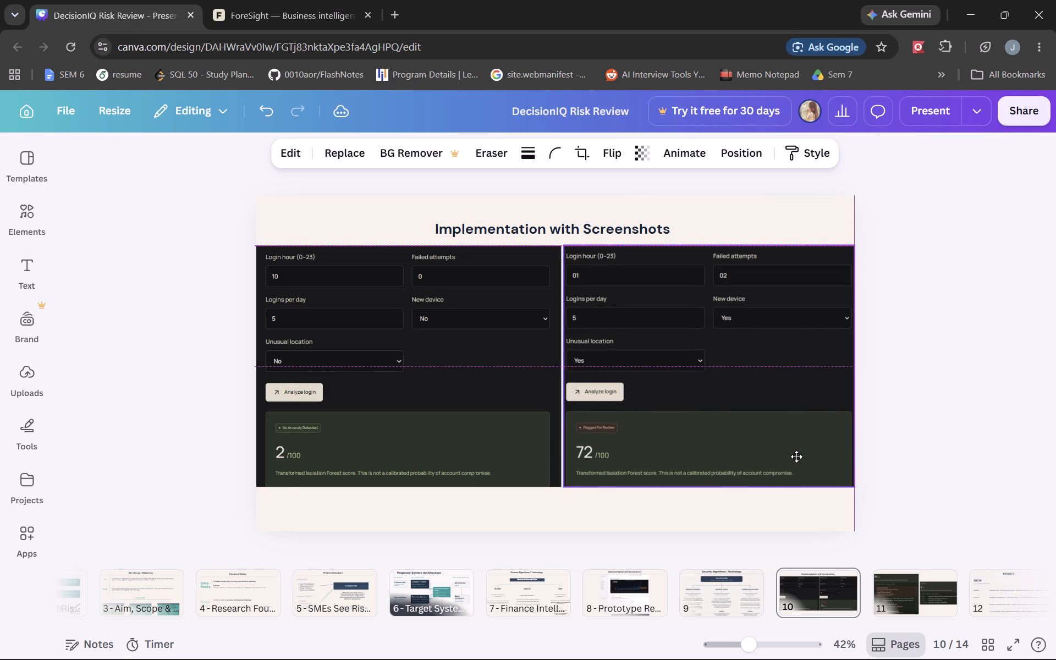
{"action": "left_click_drag", "start_coordinate": [796, 457], "coordinate": [796, 458]}
Trim the 2/100 screenshot's right side slightly and shift it right, leaving a narrow gap before the 72/100 screenshot.
{"action": "left_click", "coordinate": [480, 419]}
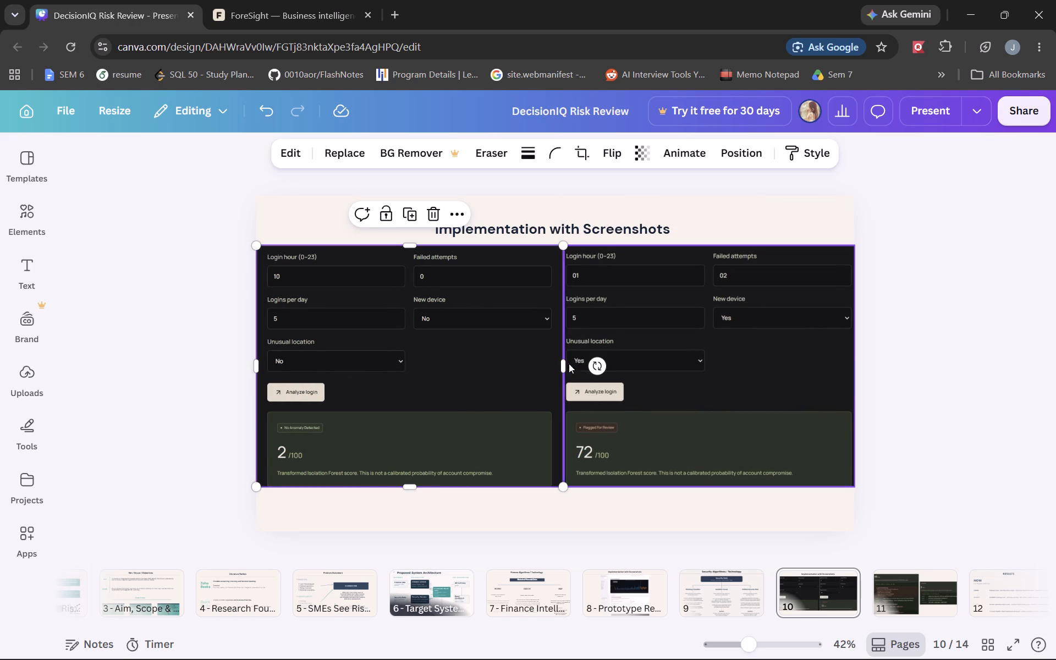
{"action": "left_click_drag", "start_coordinate": [564, 364], "coordinate": [558, 363]}
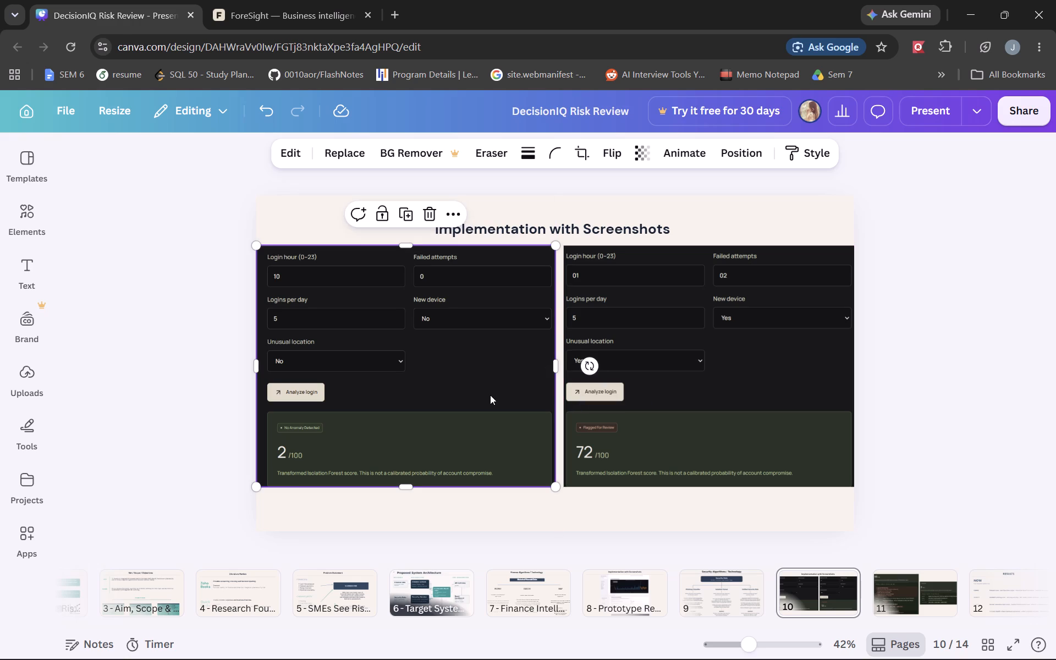
{"action": "left_click", "coordinate": [490, 395]}
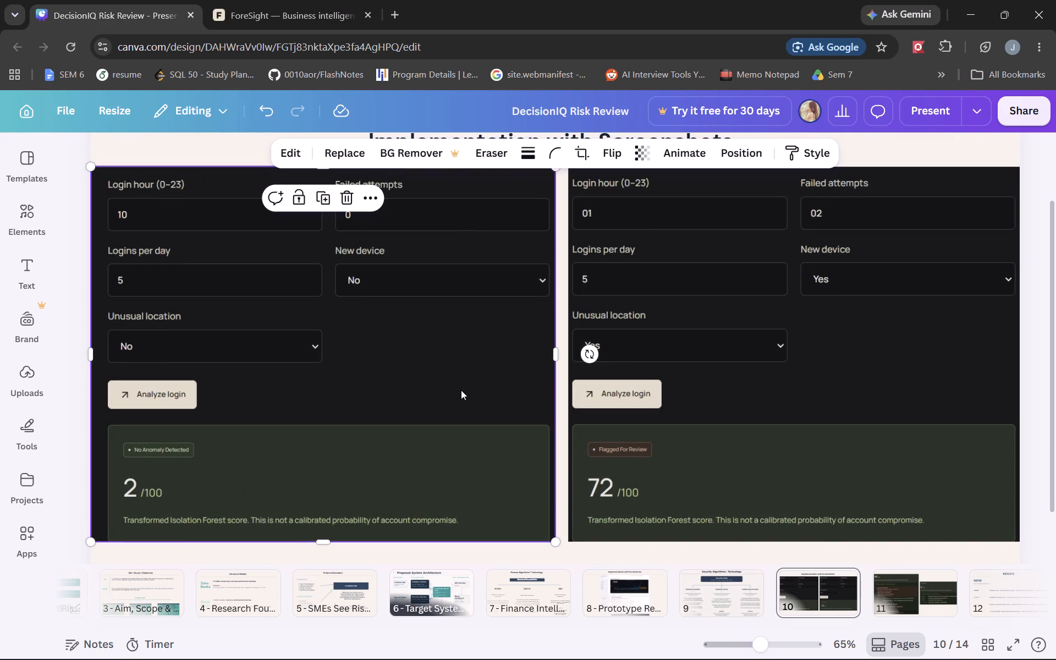
{"action": "left_click_drag", "start_coordinate": [460, 389], "coordinate": [468, 393]}
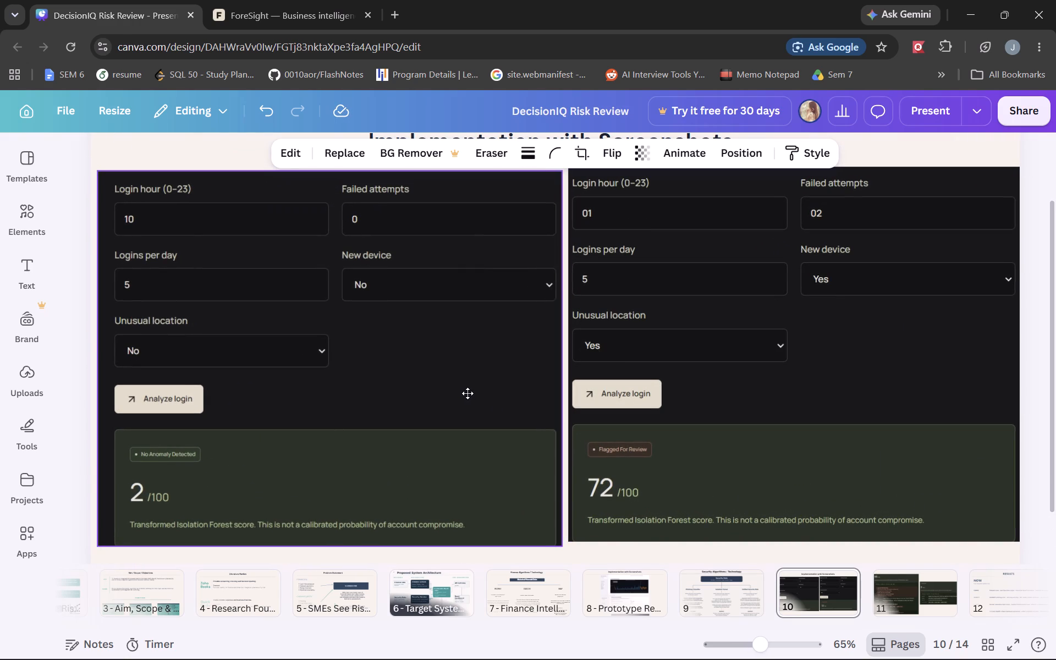
{"action": "left_click_drag", "start_coordinate": [468, 393], "coordinate": [468, 392]}
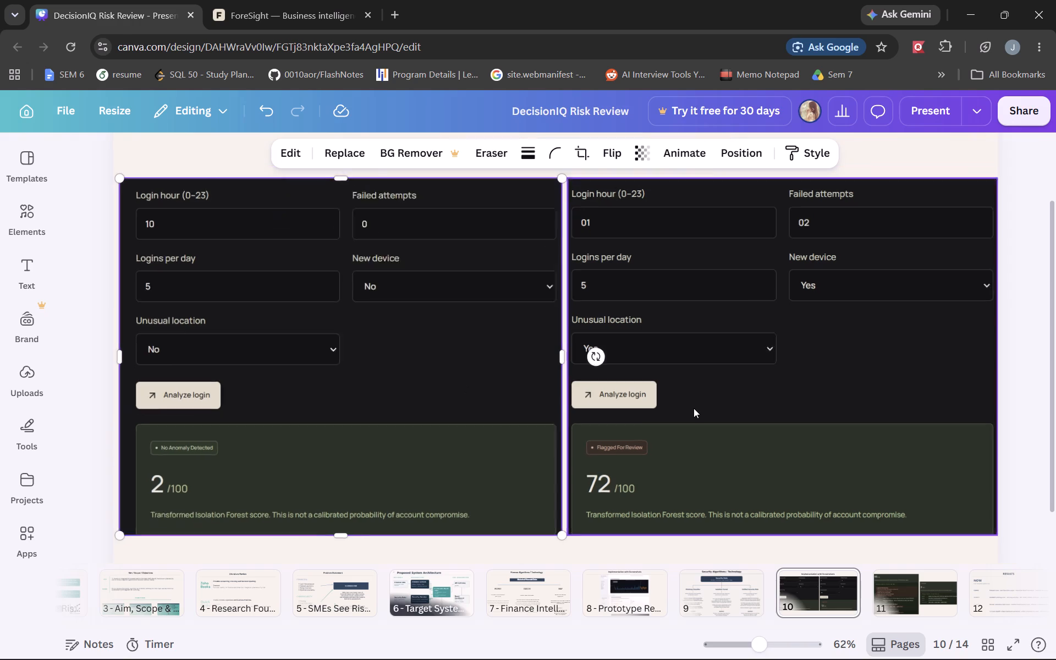
Slightly shrink the 72/100 and 2/100 login screenshots from their outer bottom corners to leave small side margins on page 10.
{"action": "left_click", "coordinate": [969, 411]}
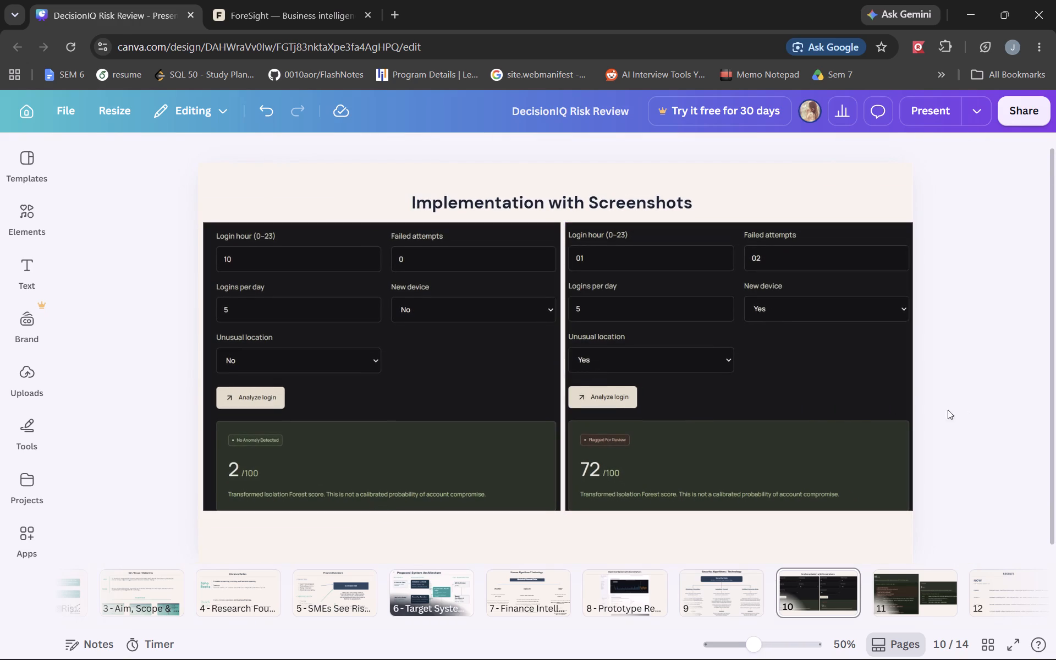
{"action": "left_click", "coordinate": [822, 414]}
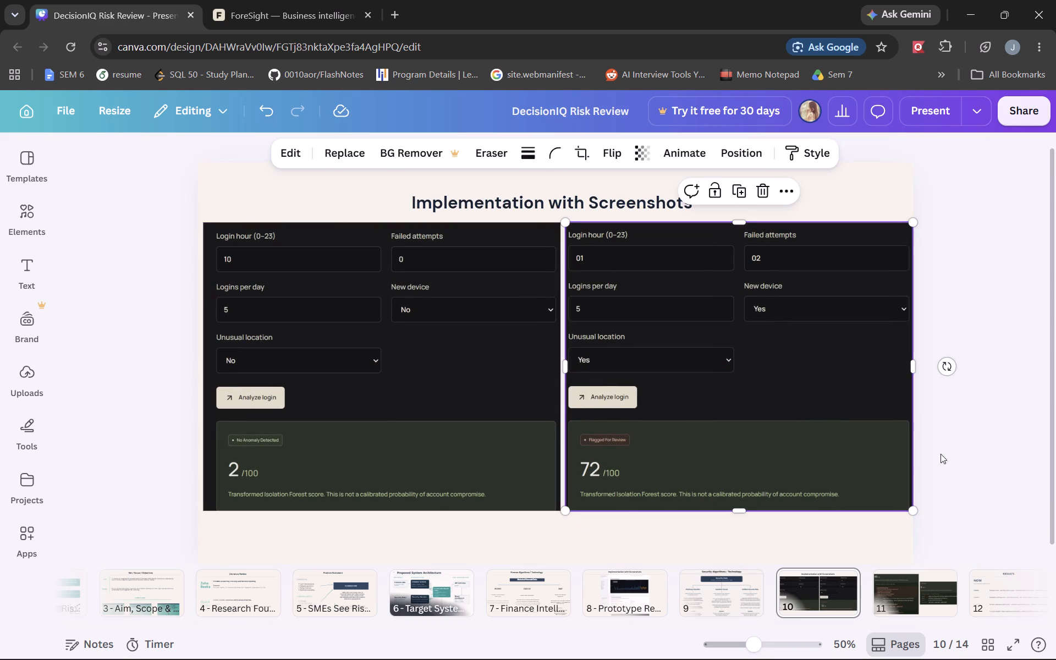
{"action": "left_click", "coordinate": [1018, 436]}
{"action": "left_click", "coordinate": [869, 435]}
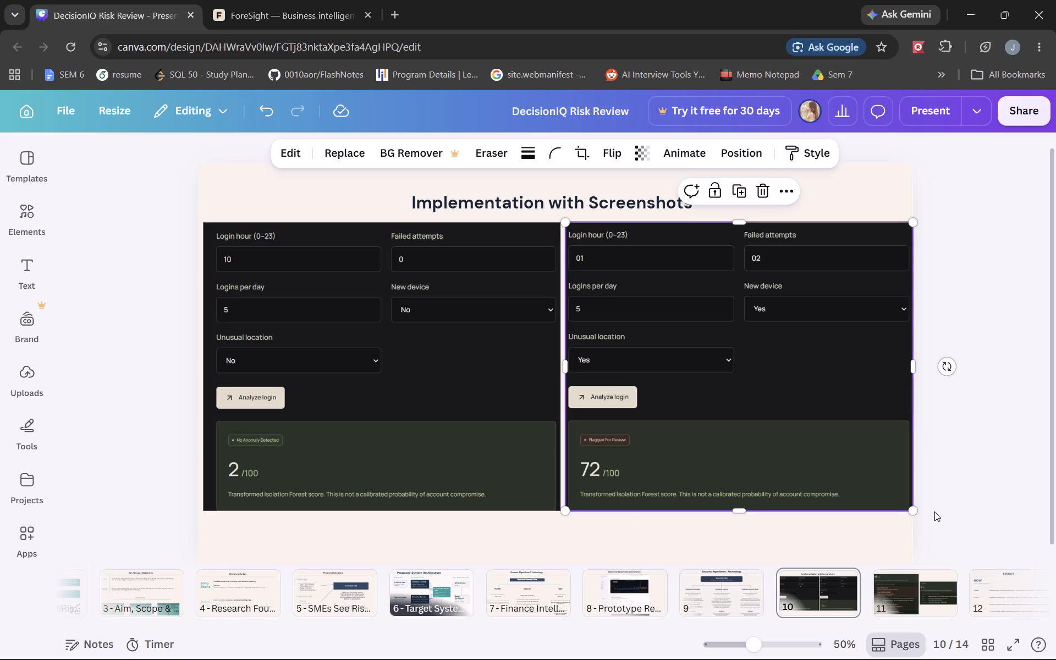
{"action": "left_click", "coordinate": [910, 513]}
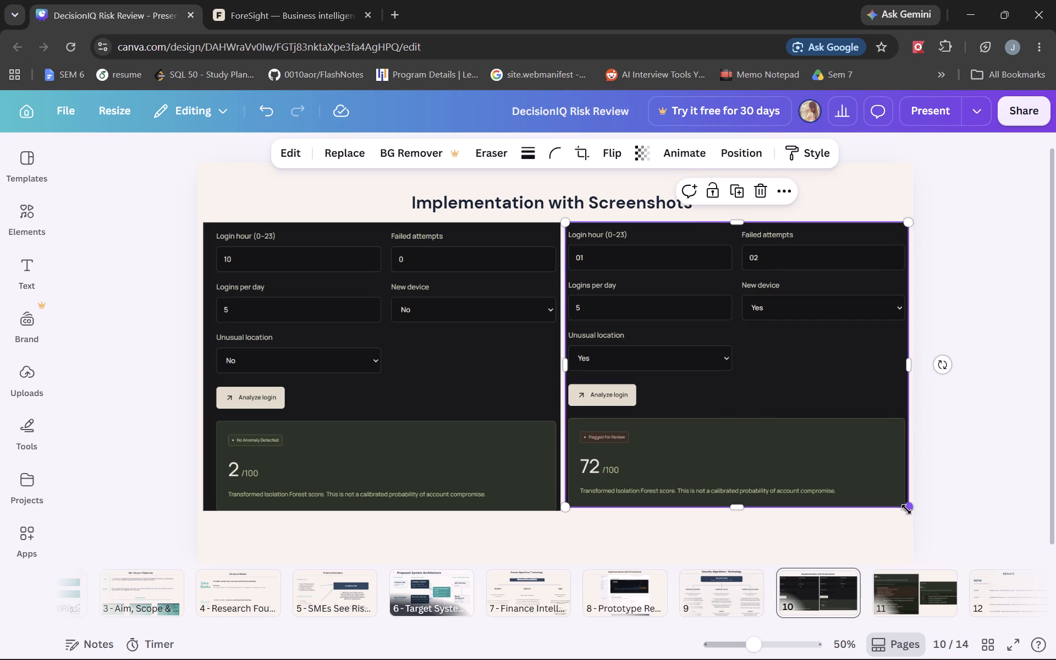
{"action": "left_click", "coordinate": [408, 485]}
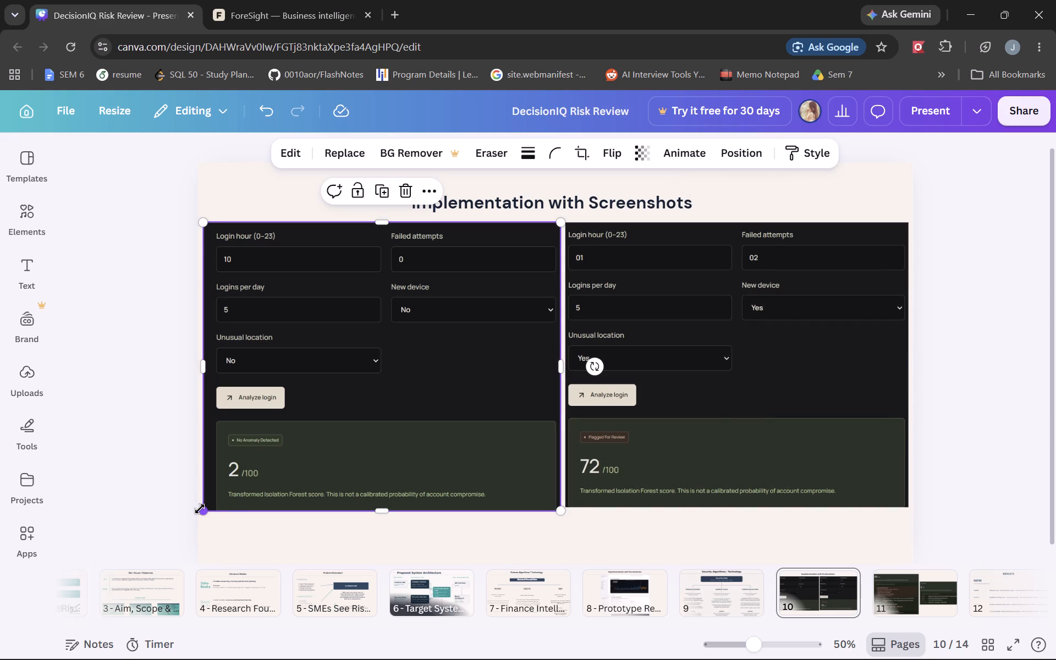
{"action": "left_click_drag", "start_coordinate": [200, 509], "coordinate": [205, 503]}
{"action": "left_click", "coordinate": [112, 482]}
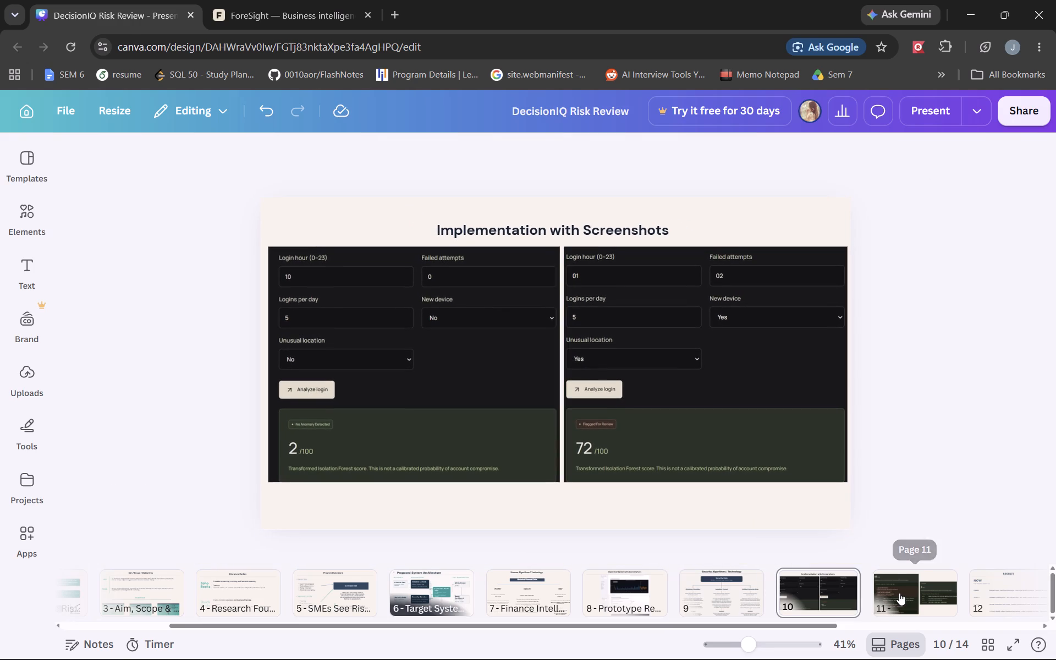
After checking page 11, move both login screenshots lower beneath the page 10 title, level with each other and separated by a narrow gap.
{"action": "left_click", "coordinate": [899, 593]}
{"action": "left_click", "coordinate": [809, 586]}
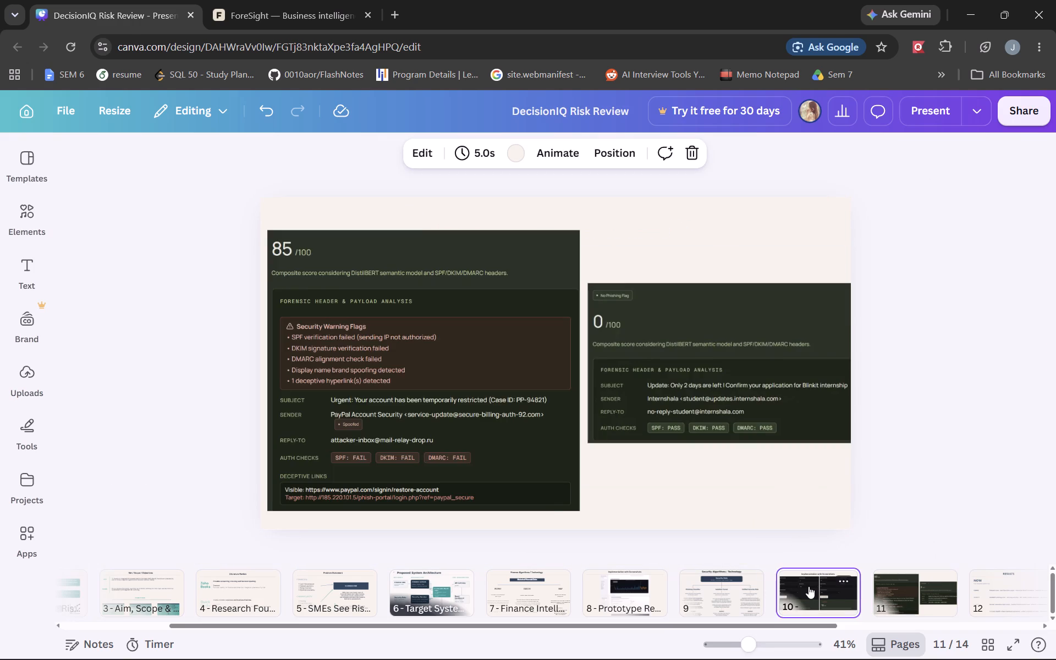
{"action": "left_click_drag", "start_coordinate": [487, 414], "coordinate": [488, 428]}
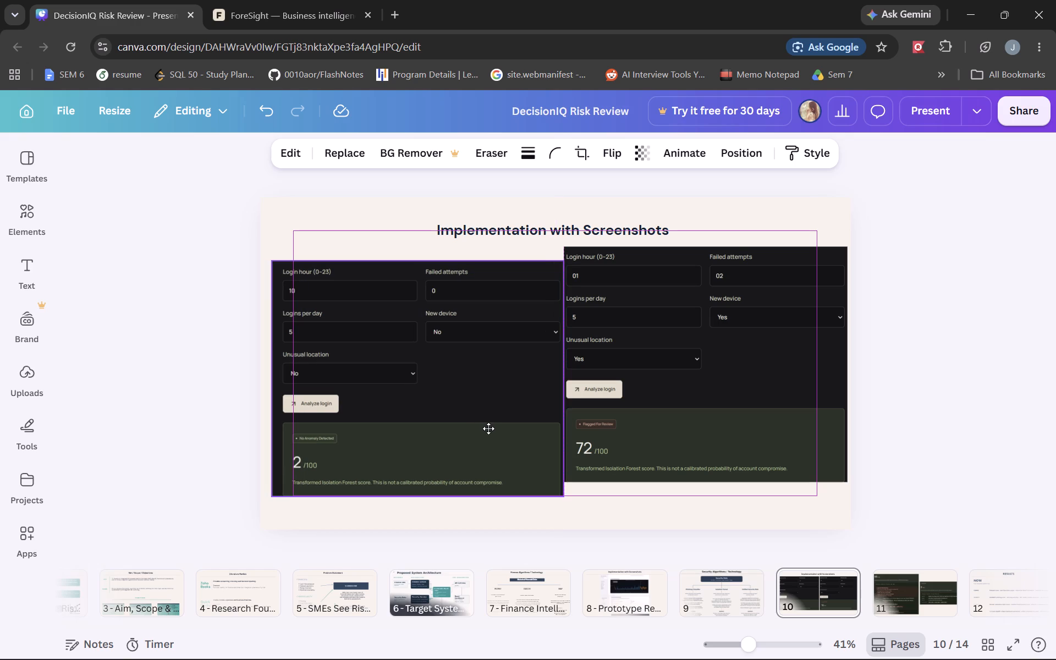
{"action": "left_click_drag", "start_coordinate": [488, 428], "coordinate": [487, 431]}
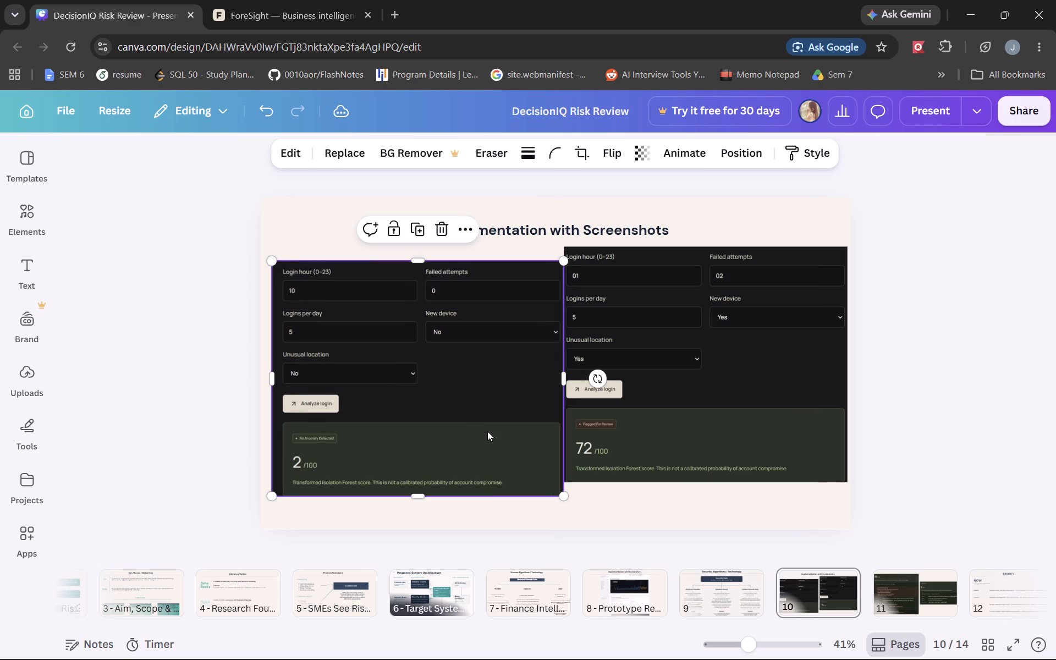
{"action": "left_click", "coordinate": [478, 384]}
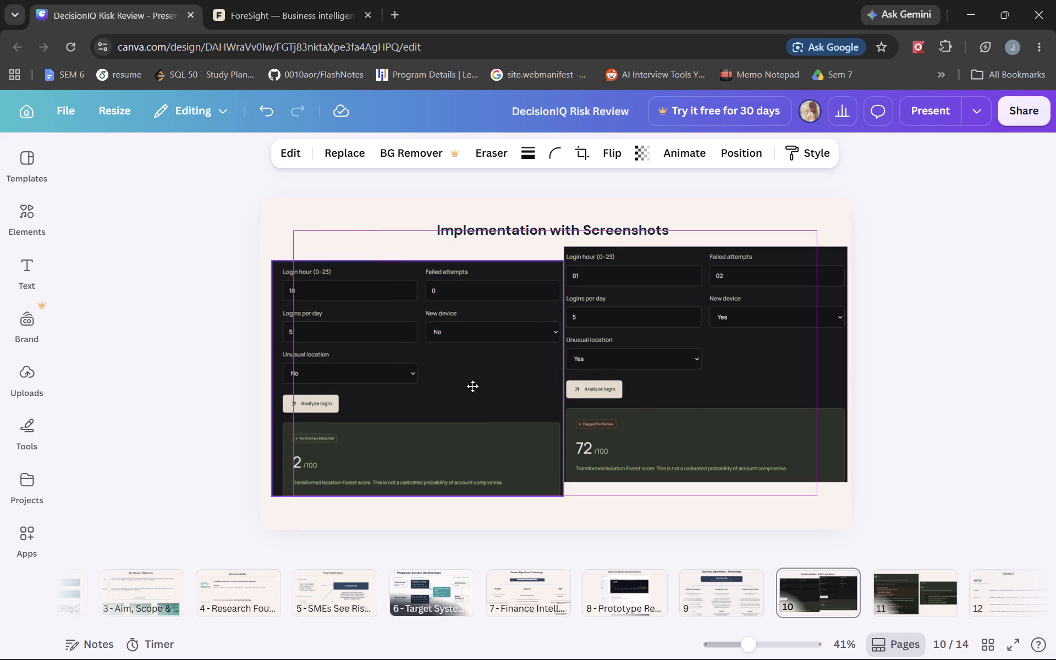
{"action": "left_click_drag", "start_coordinate": [648, 383], "coordinate": [652, 399]}
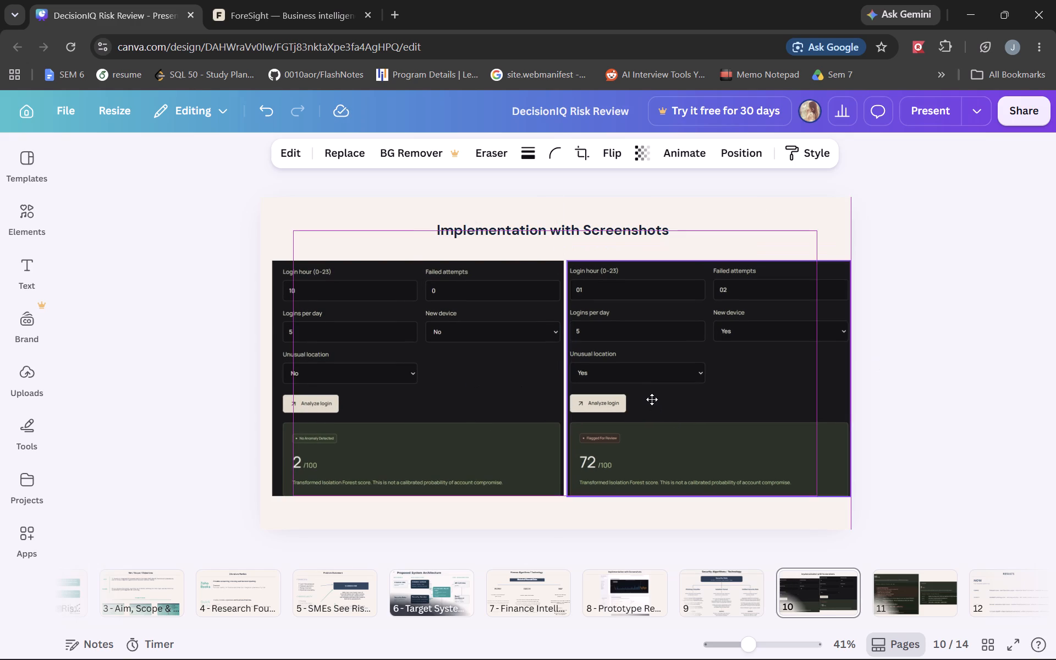
{"action": "left_click_drag", "start_coordinate": [652, 399], "coordinate": [651, 395]}
{"action": "left_click", "coordinate": [477, 384]}
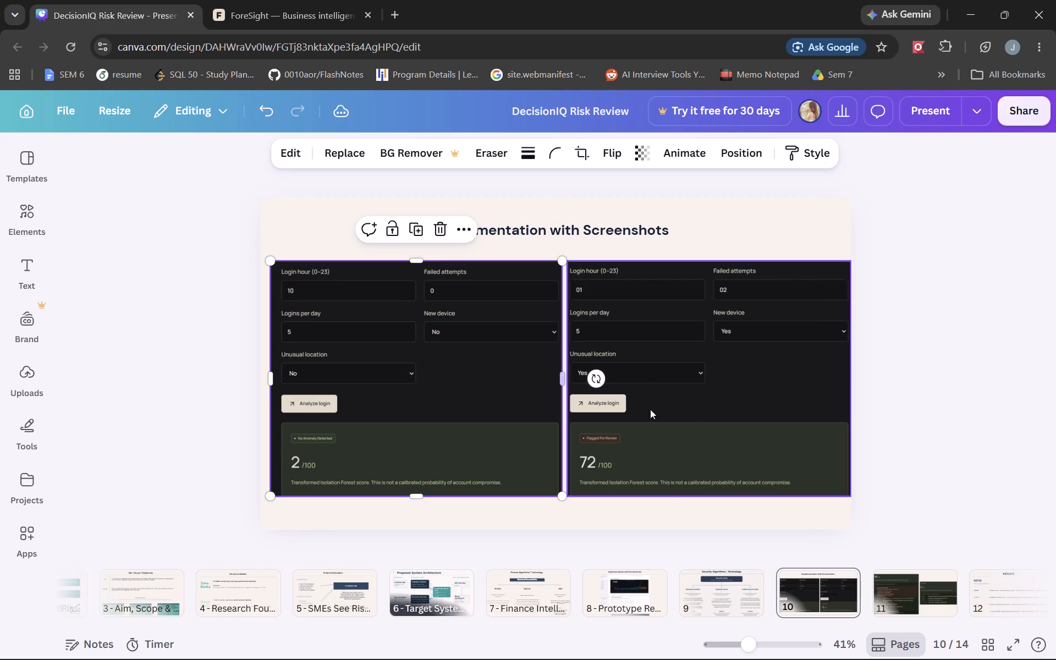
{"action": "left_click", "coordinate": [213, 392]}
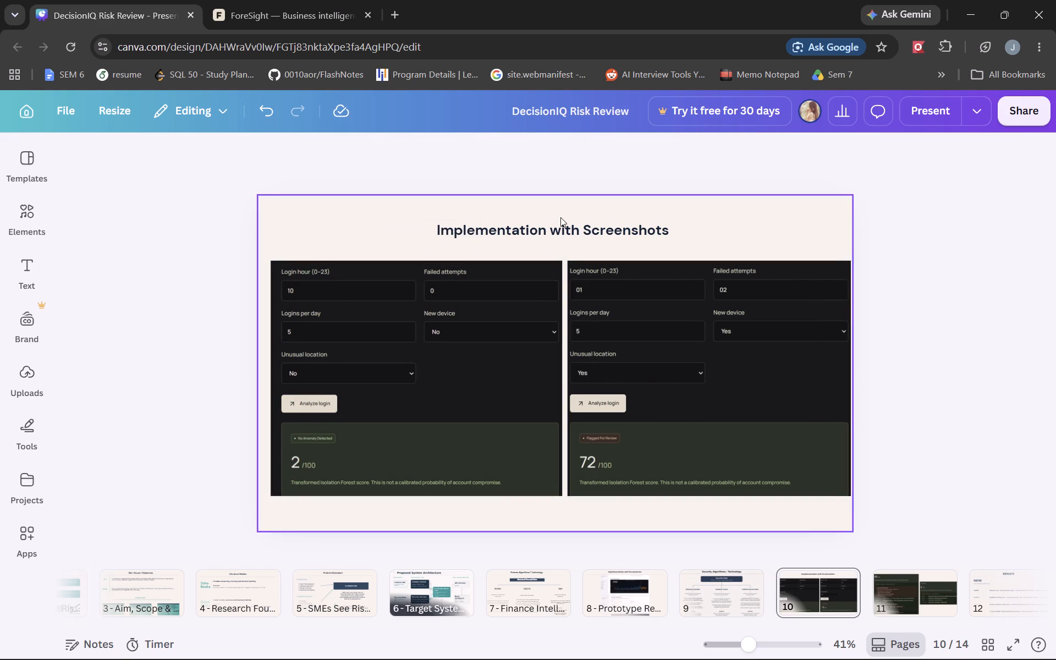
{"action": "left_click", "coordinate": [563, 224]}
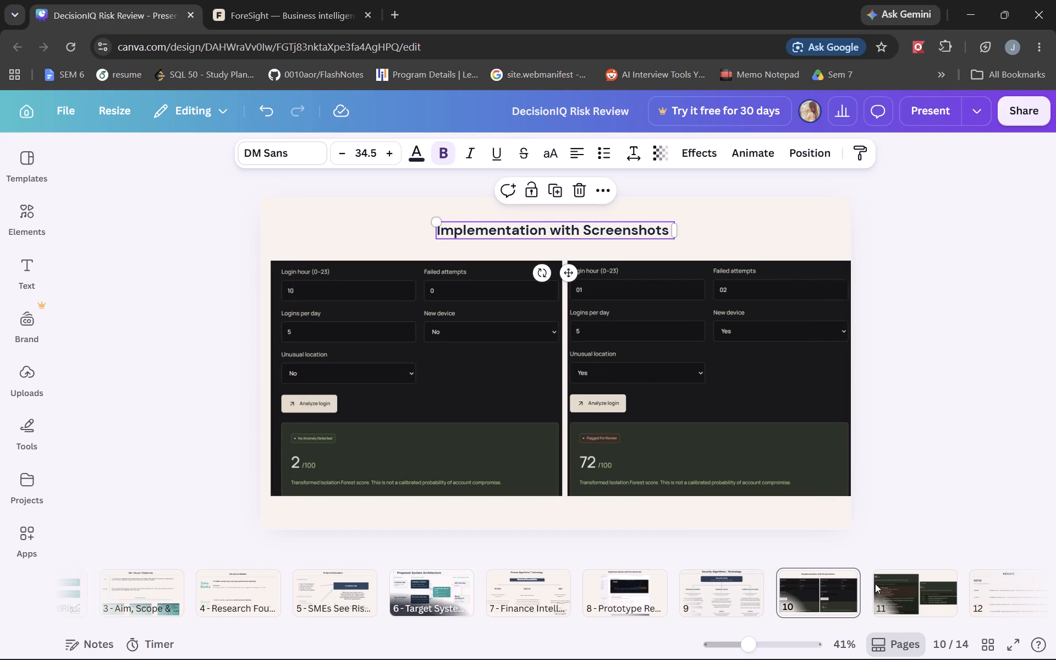
On page 11, crop the top of the 0/100 email screenshot to remove the No Phishing Flag label above the score.
{"action": "left_click", "coordinate": [919, 596]}
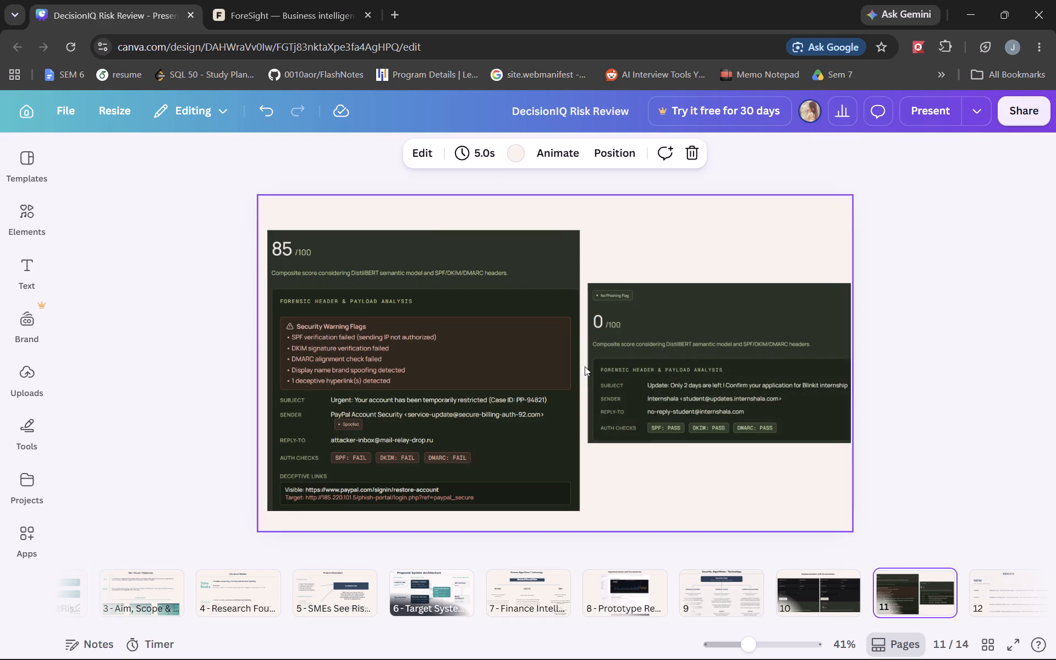
{"action": "left_click", "coordinate": [684, 351]}
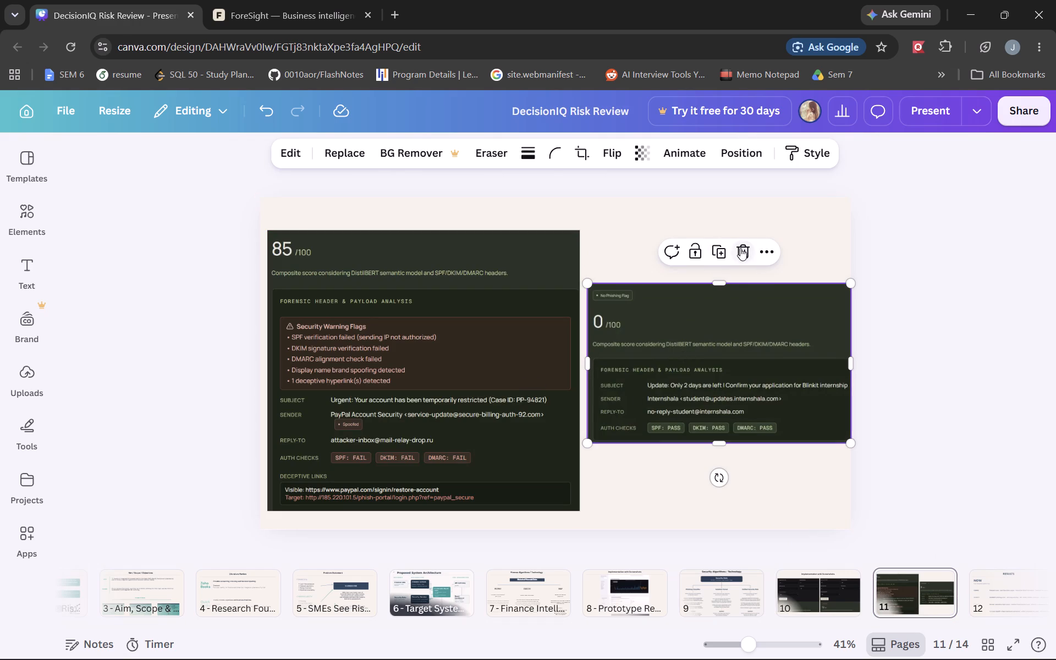
{"action": "left_click", "coordinate": [580, 155]}
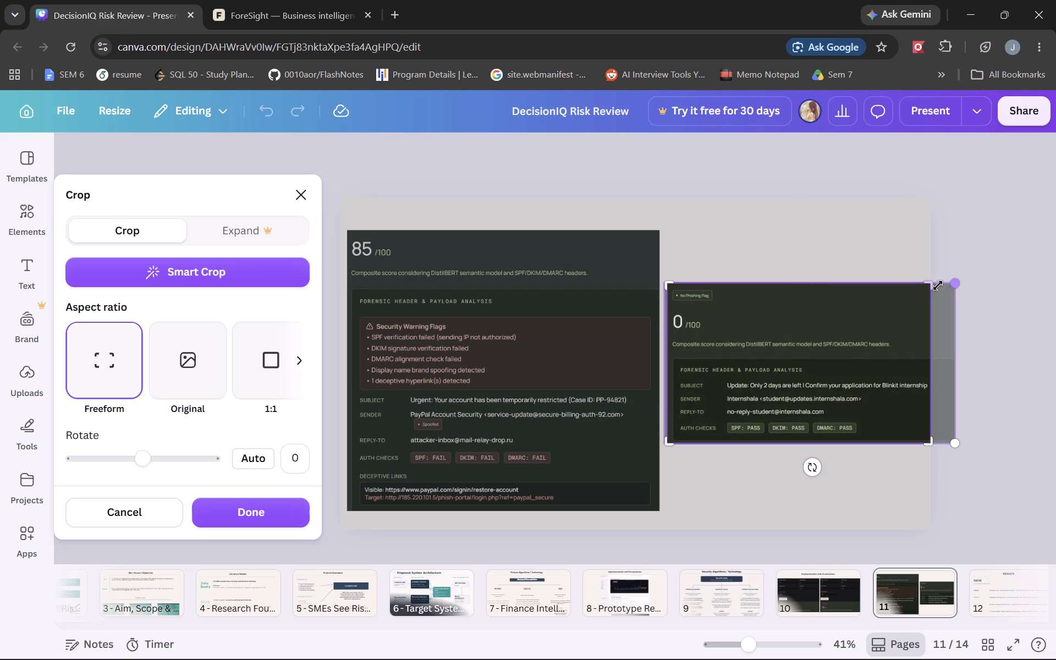
{"action": "left_click_drag", "start_coordinate": [931, 286], "coordinate": [932, 307]}
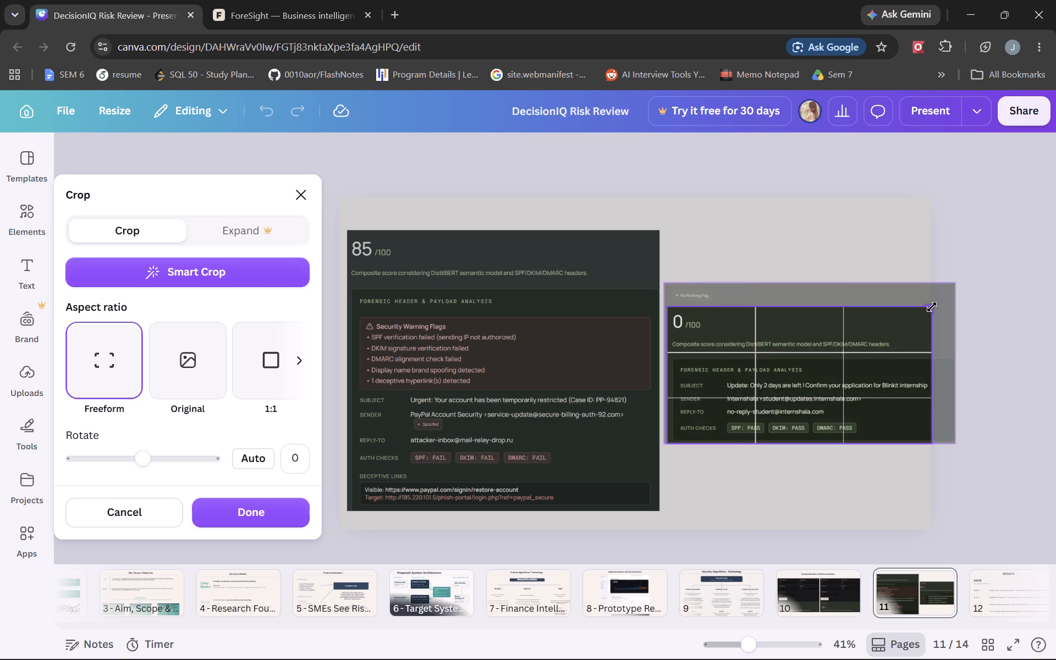
{"action": "left_click_drag", "start_coordinate": [932, 307], "coordinate": [930, 305]}
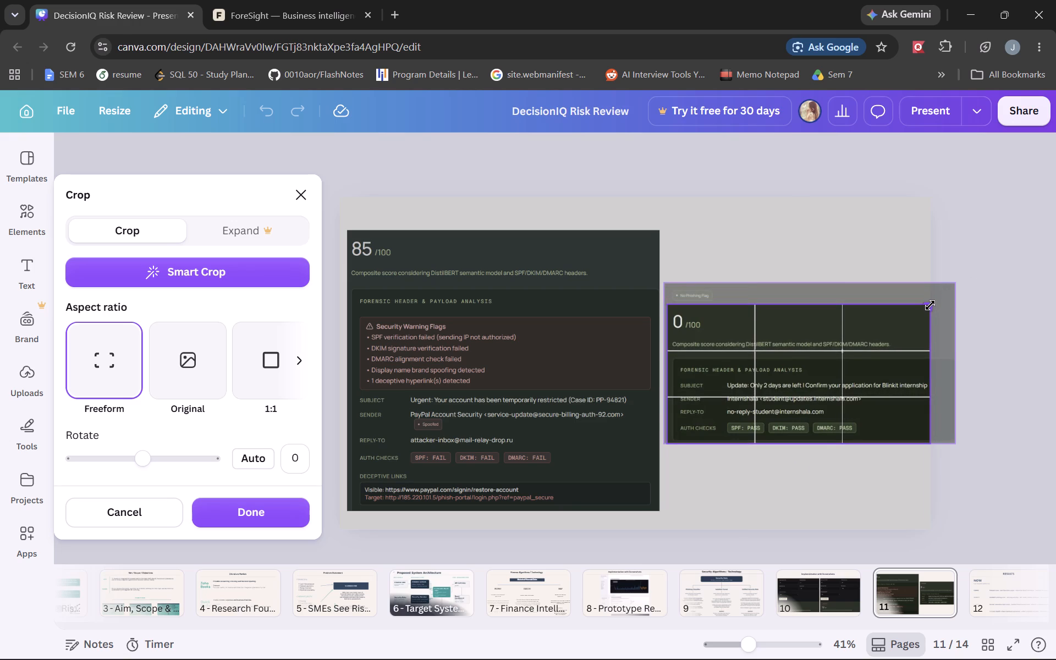
{"action": "left_click_drag", "start_coordinate": [930, 305], "coordinate": [931, 300]}
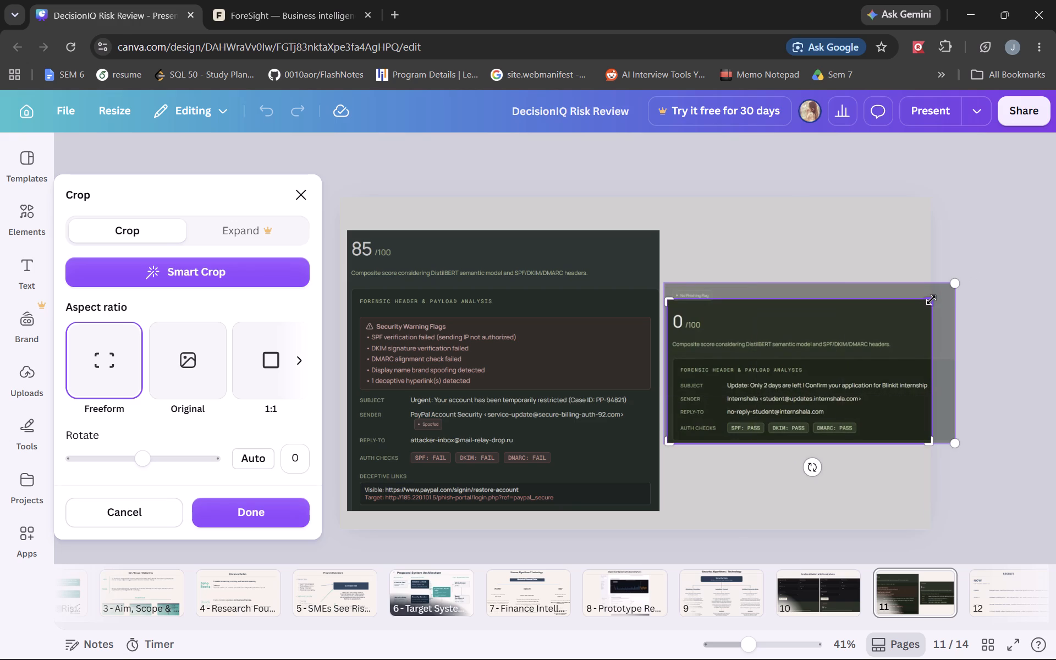
{"action": "key", "text": "Return"}
{"action": "key", "text": "Return"}
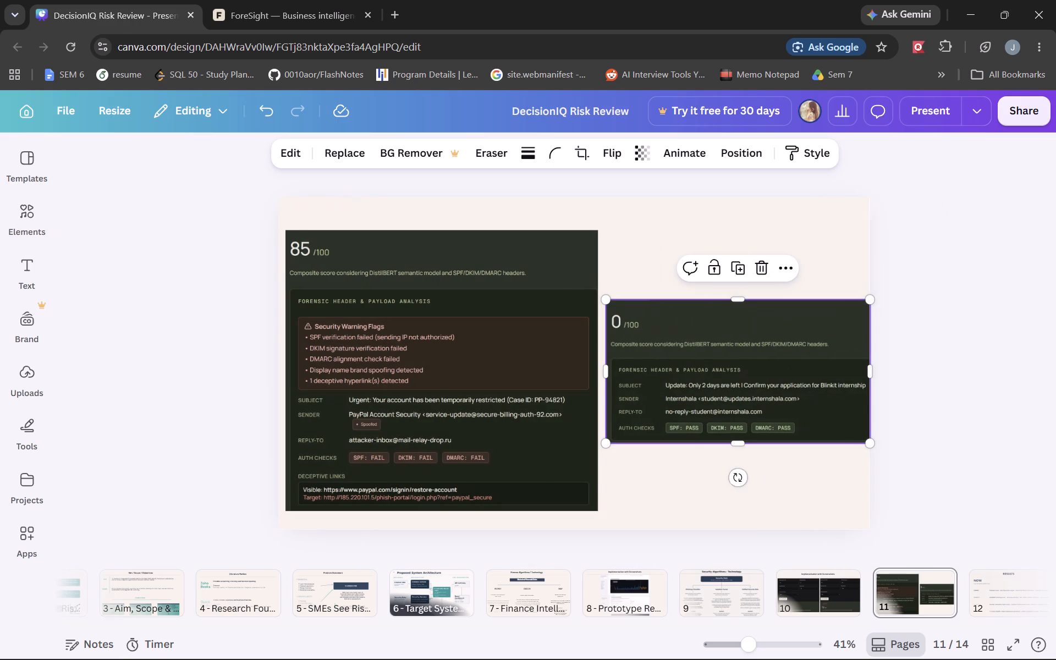
Enlarge the 0/100 screenshot slightly and shrink the 85/100 screenshot to about 990 by 890, leaving a narrow gap between them.
{"action": "left_click_drag", "start_coordinate": [591, 301], "coordinate": [590, 288]}
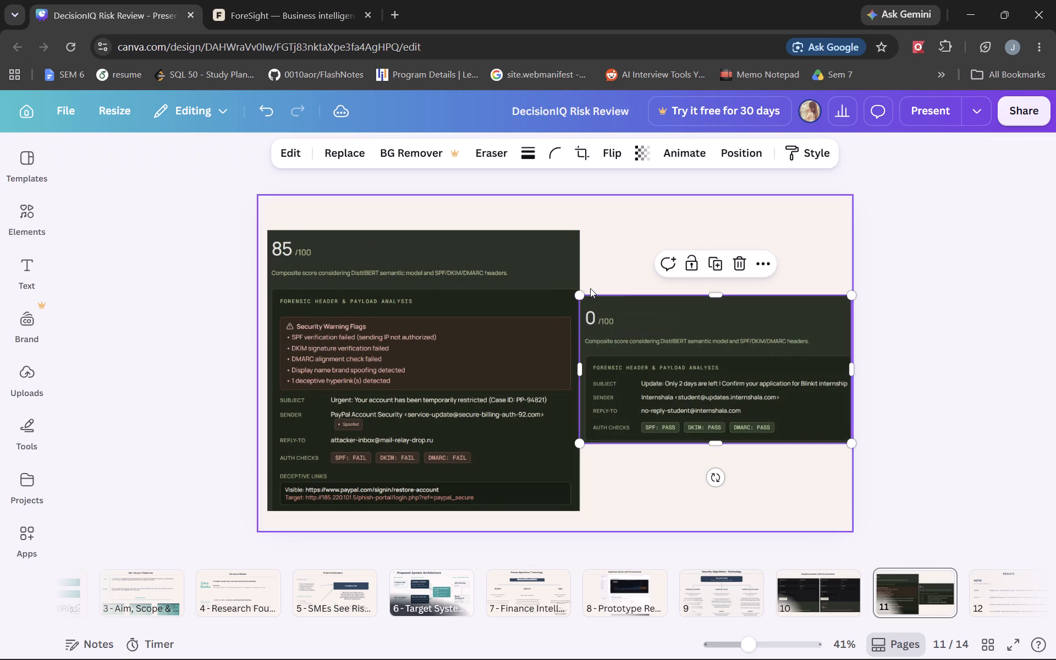
{"action": "left_click", "coordinate": [502, 353]}
{"action": "left_click_drag", "start_coordinate": [581, 513], "coordinate": [571, 505]}
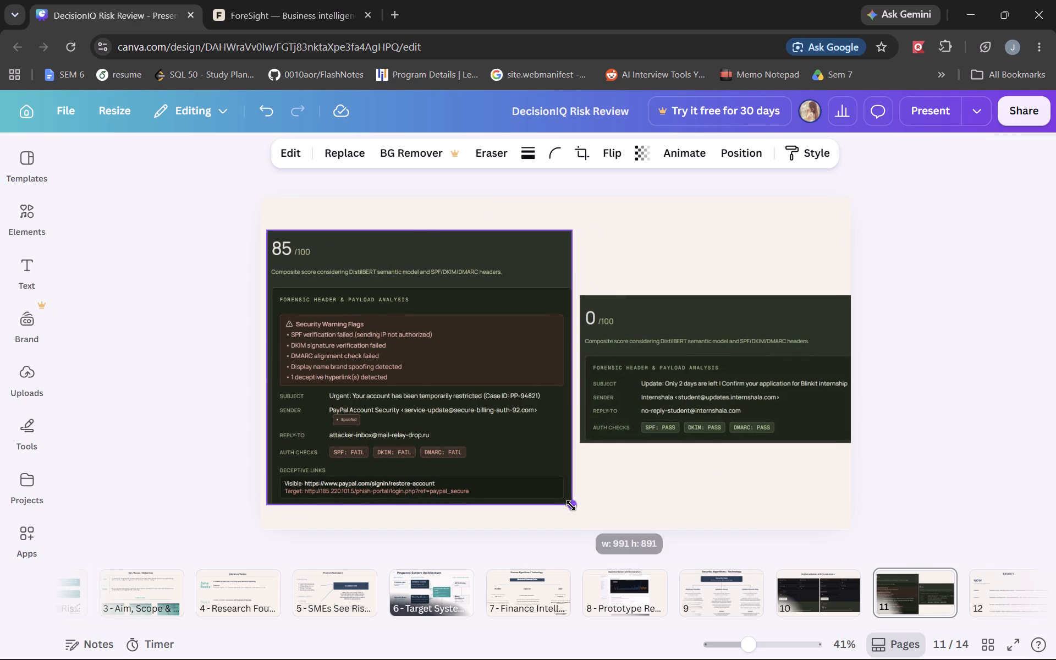
{"action": "left_click_drag", "start_coordinate": [571, 505], "coordinate": [573, 506]}
{"action": "left_click", "coordinate": [620, 408]}
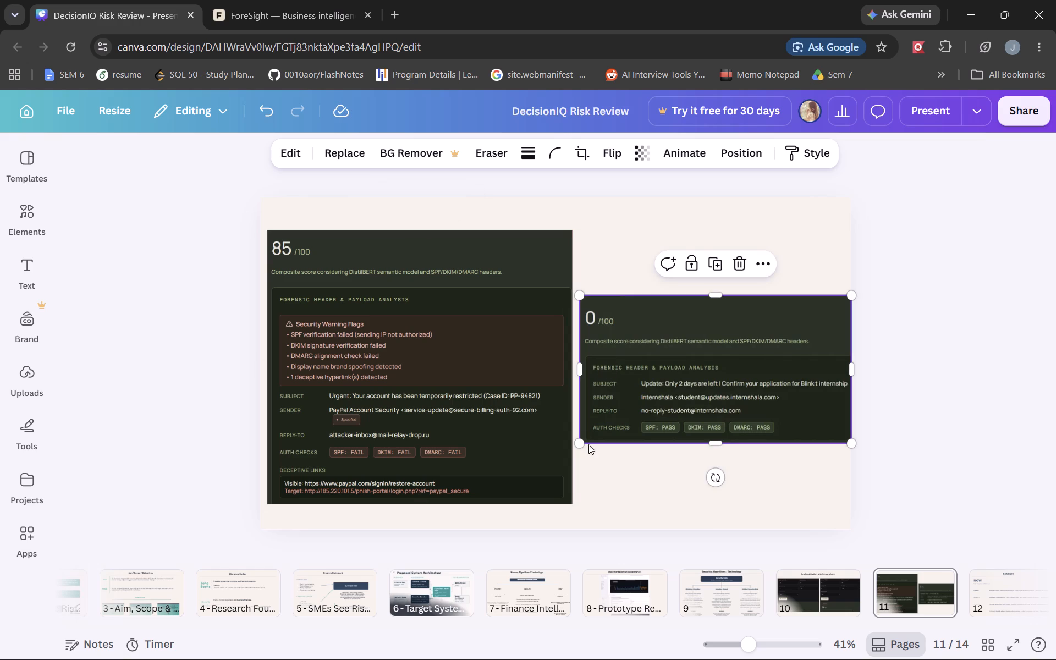
{"action": "left_click", "coordinate": [581, 442]}
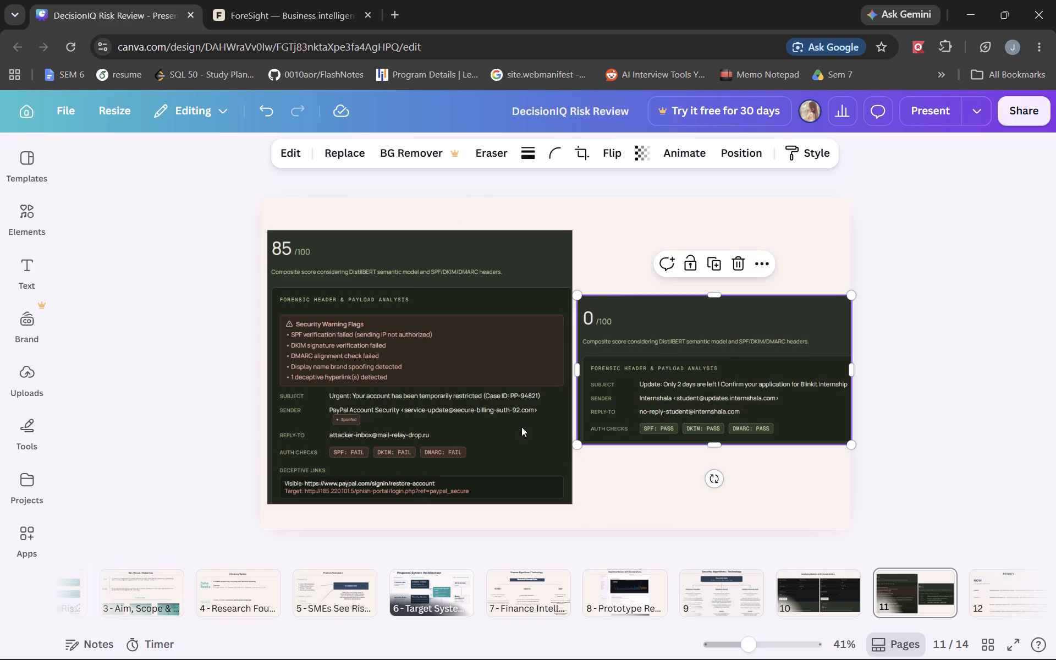
Center the 0/100 screenshot vertically beside the 85/100 screenshot, flush with the slide's right edge.
{"action": "left_click", "coordinate": [639, 414]}
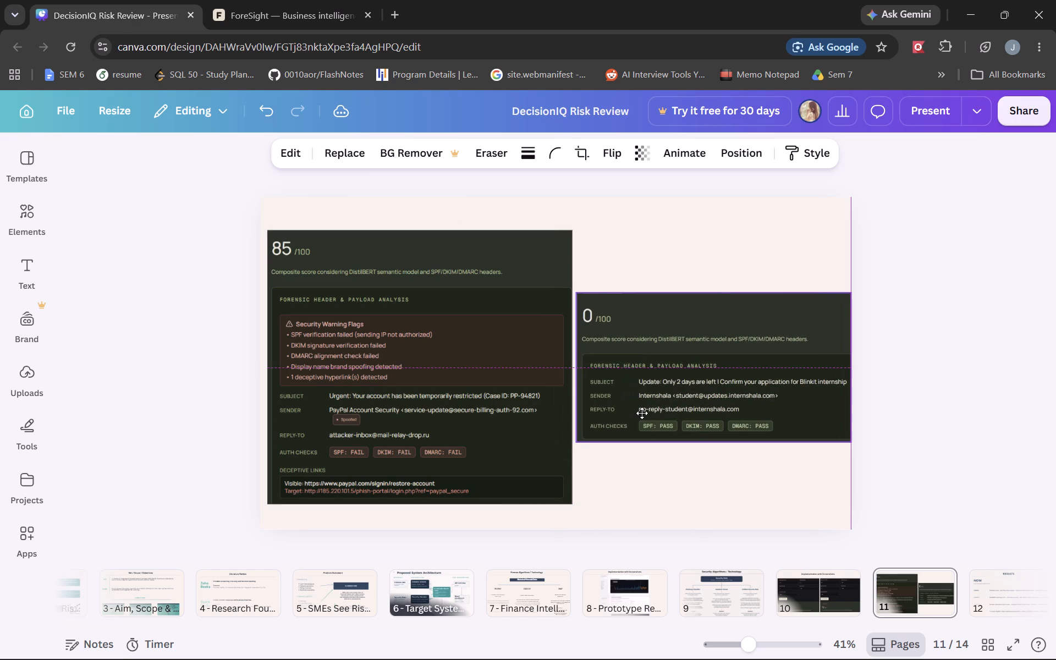
{"action": "left_click", "coordinate": [640, 413]}
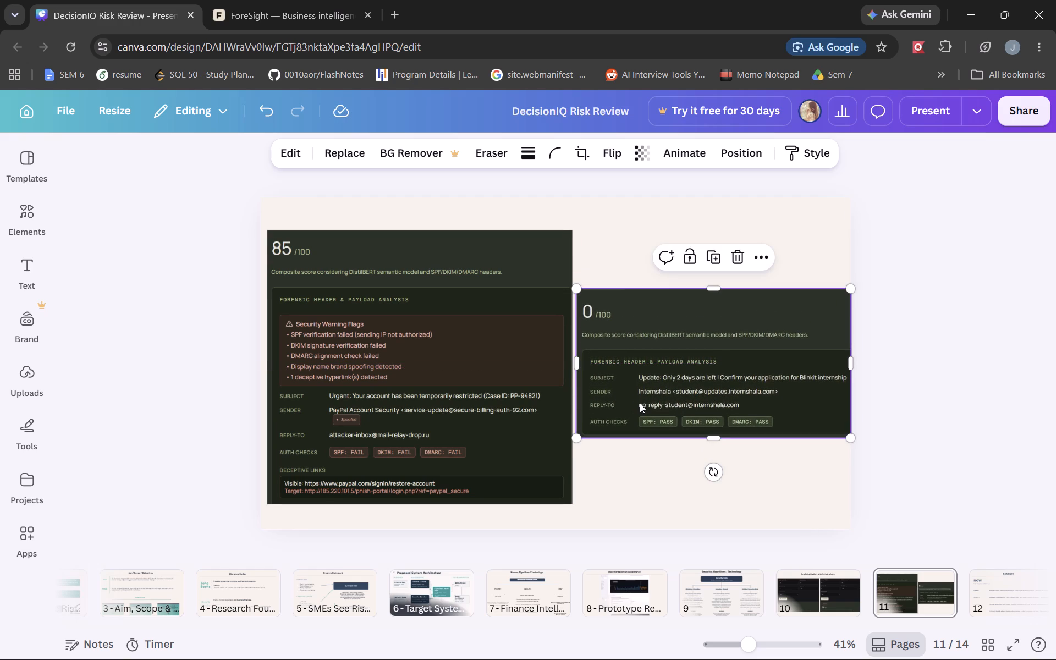
{"action": "left_click_drag", "start_coordinate": [640, 403], "coordinate": [640, 408]}
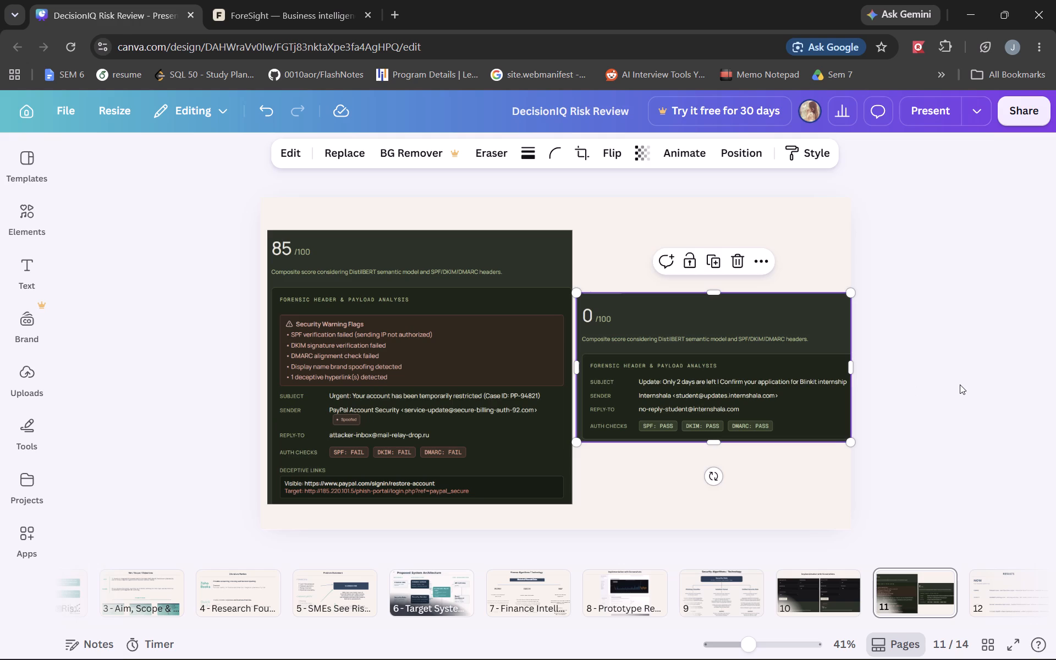
{"action": "left_click", "coordinate": [960, 384]}
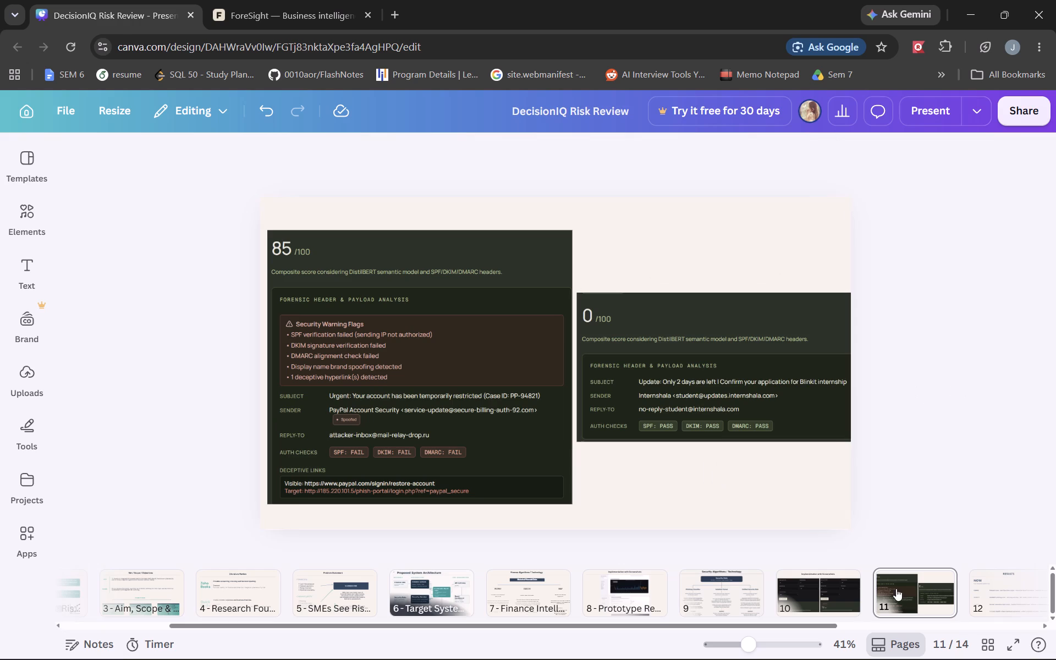
Review the RESULTS page, the Future Scope page and the ForeSight title page.
{"action": "left_click", "coordinate": [996, 594]}
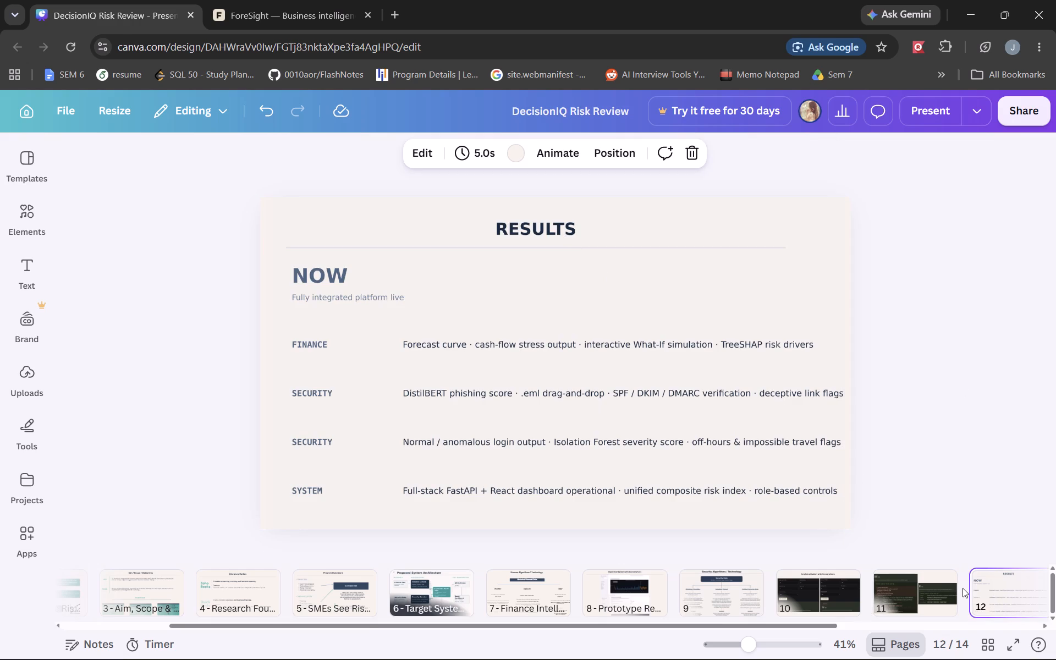
{"action": "scroll", "coordinate": [963, 588], "scroll_direction": "left", "scroll_amount": 4}
{"action": "left_click", "coordinate": [917, 591]}
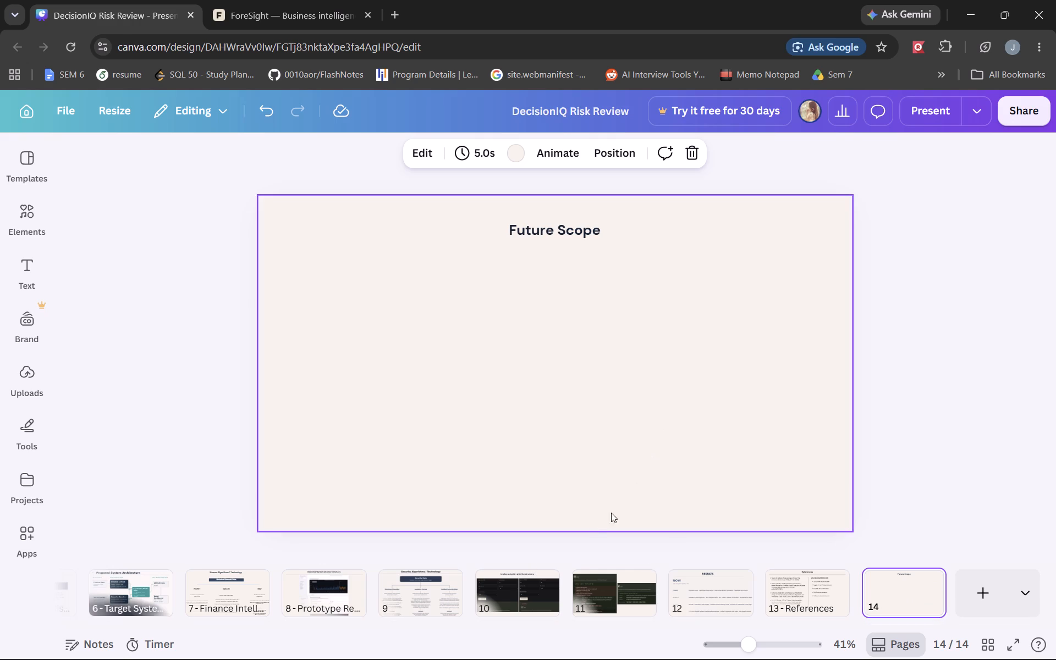
{"action": "scroll", "coordinate": [485, 590], "scroll_direction": "right", "scroll_amount": 6}
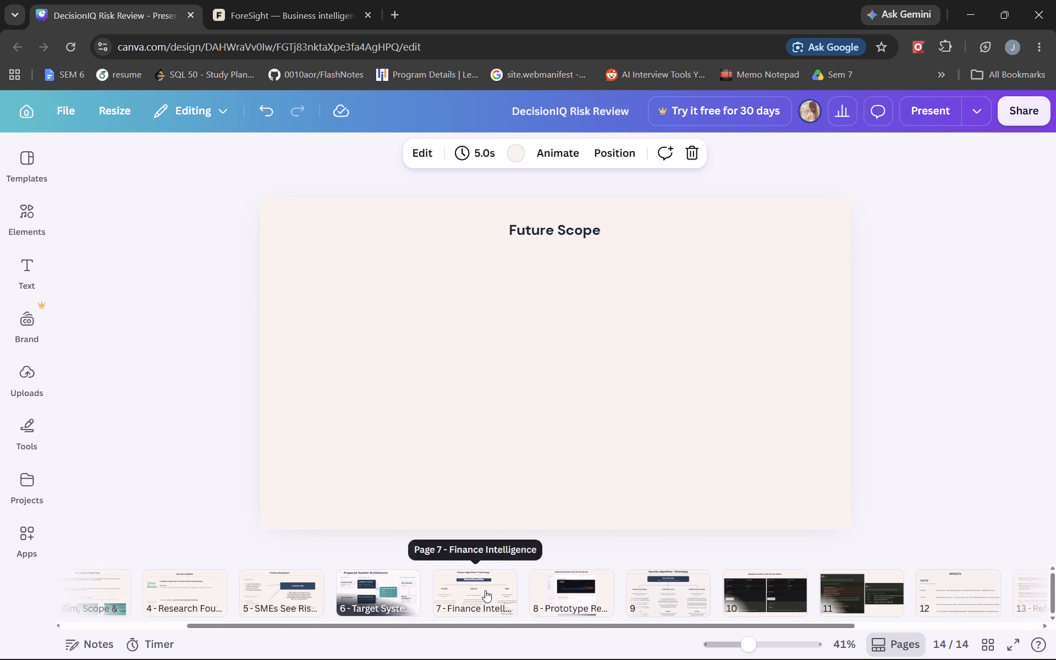
{"action": "scroll", "coordinate": [485, 590], "scroll_direction": "right", "scroll_amount": 4}
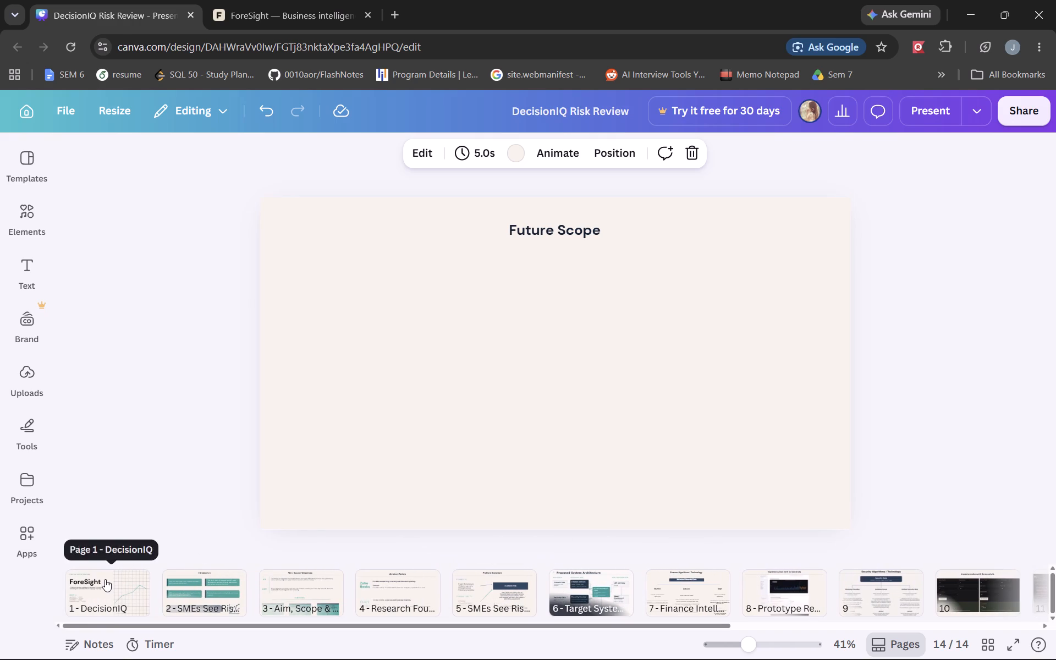
{"action": "left_click", "coordinate": [105, 579]}
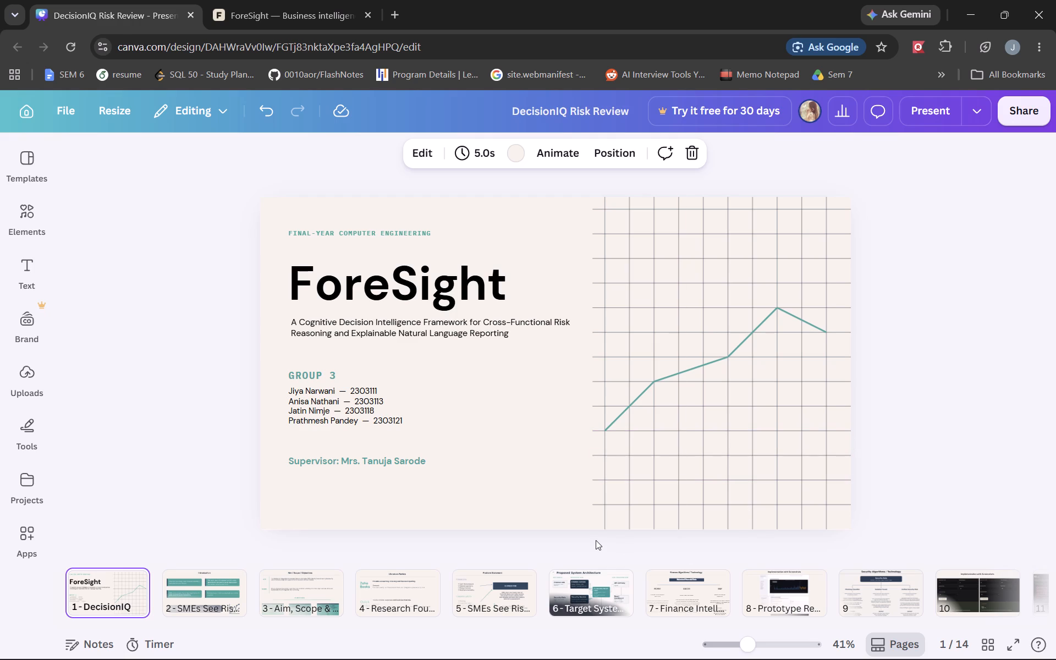
{"action": "scroll", "coordinate": [663, 599], "scroll_direction": "left", "scroll_amount": 5}
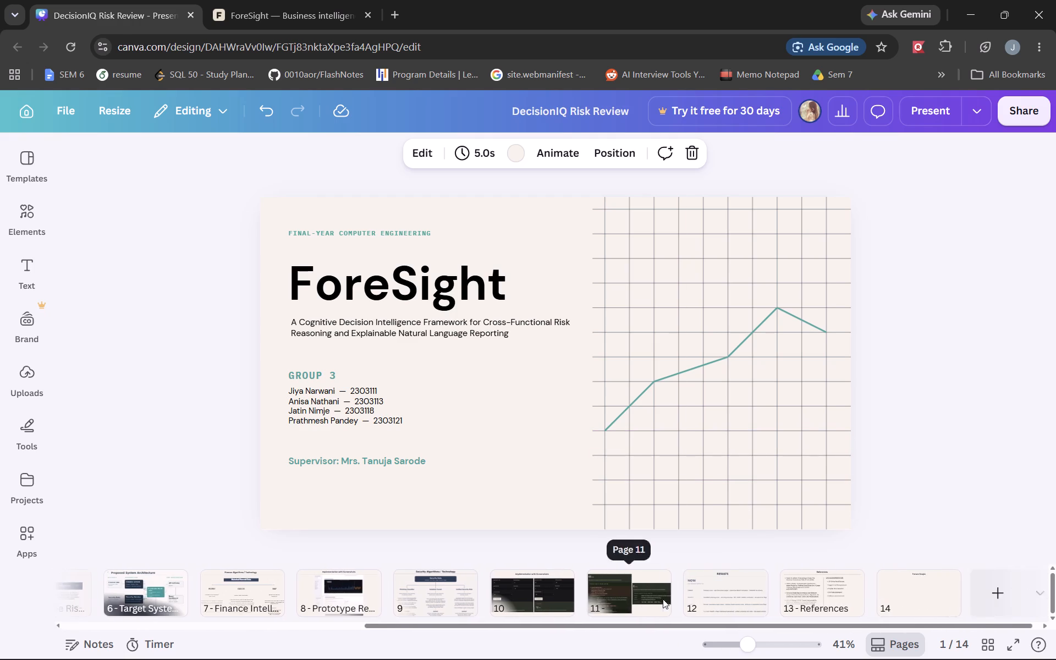
{"action": "scroll", "coordinate": [663, 599], "scroll_direction": "left", "scroll_amount": 5}
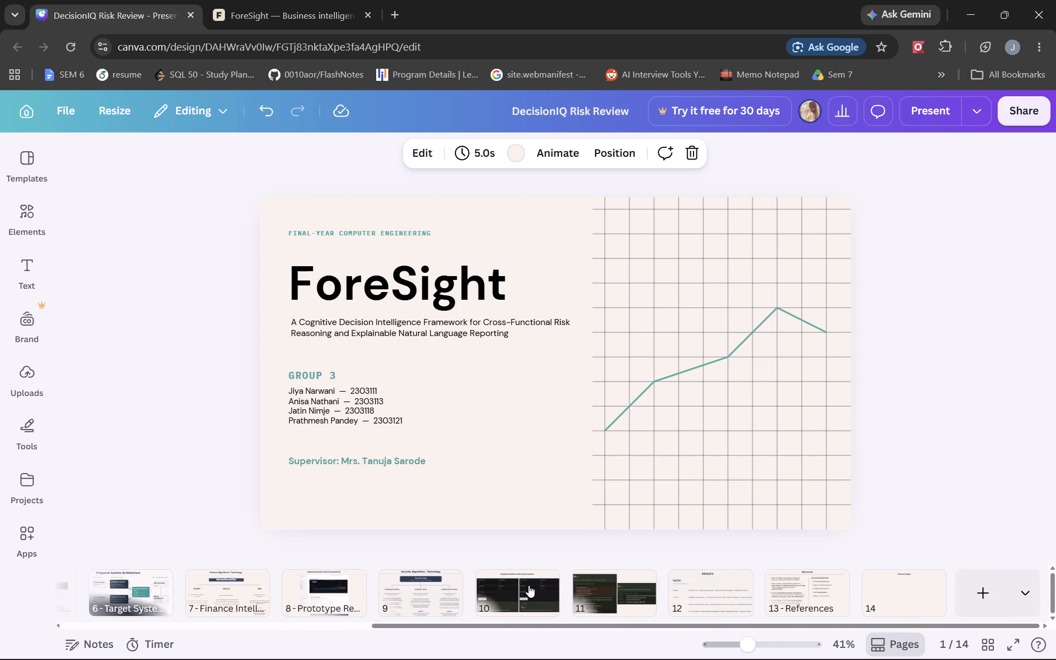
{"action": "left_click", "coordinate": [438, 583]}
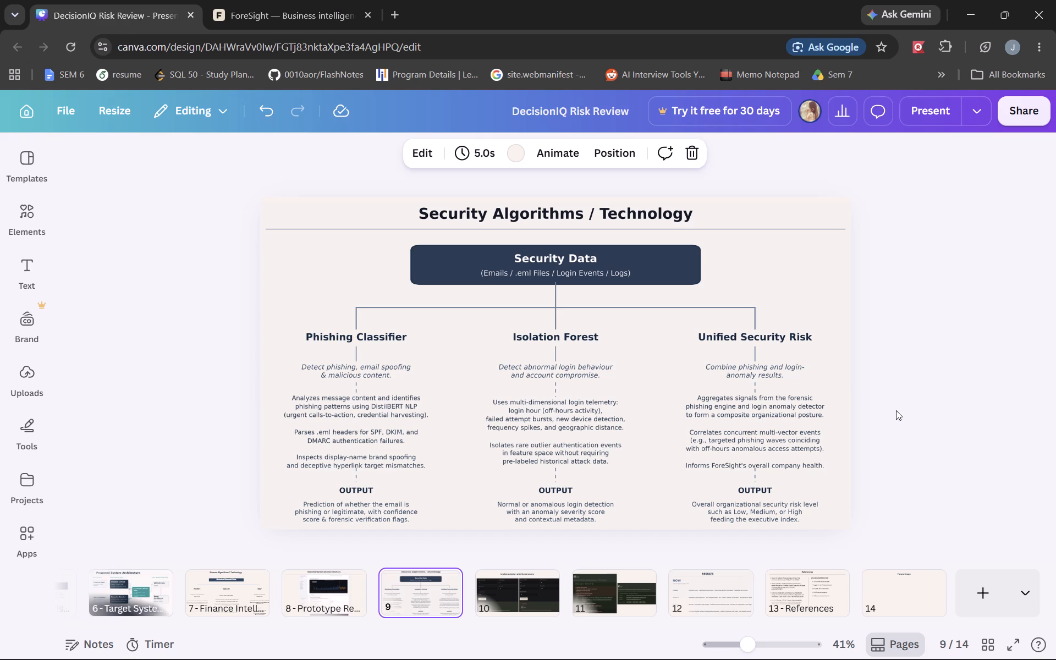
{"action": "left_click", "coordinate": [611, 590]}
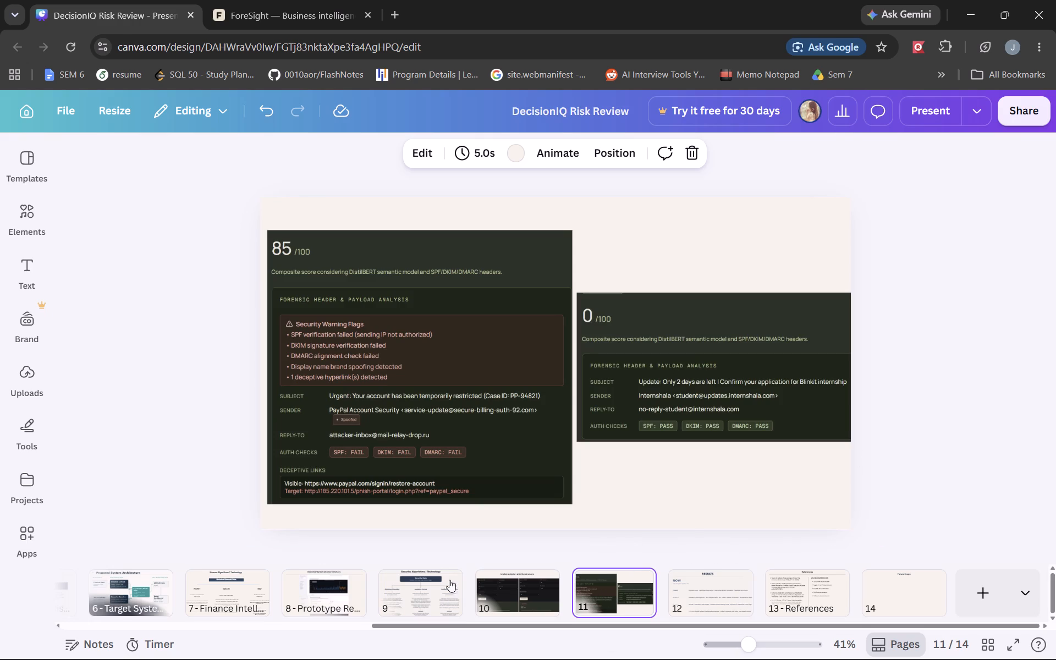
{"action": "left_click", "coordinate": [433, 588]}
{"action": "scroll", "coordinate": [433, 588], "scroll_direction": "right", "scroll_amount": 5}
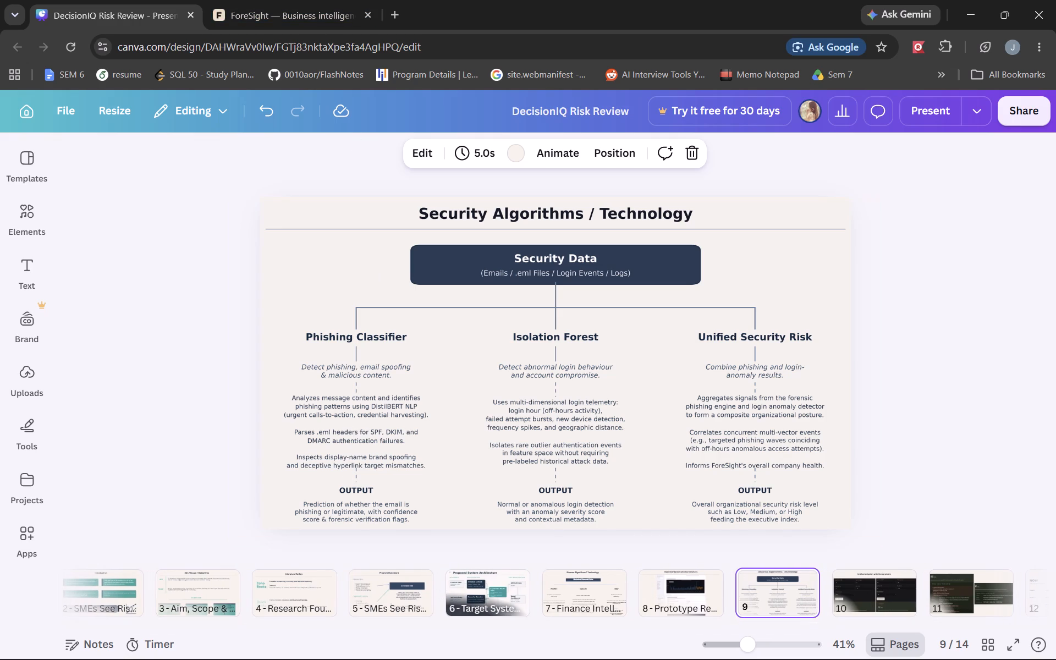
{"action": "scroll", "coordinate": [267, 585], "scroll_direction": "right", "scroll_amount": 4}
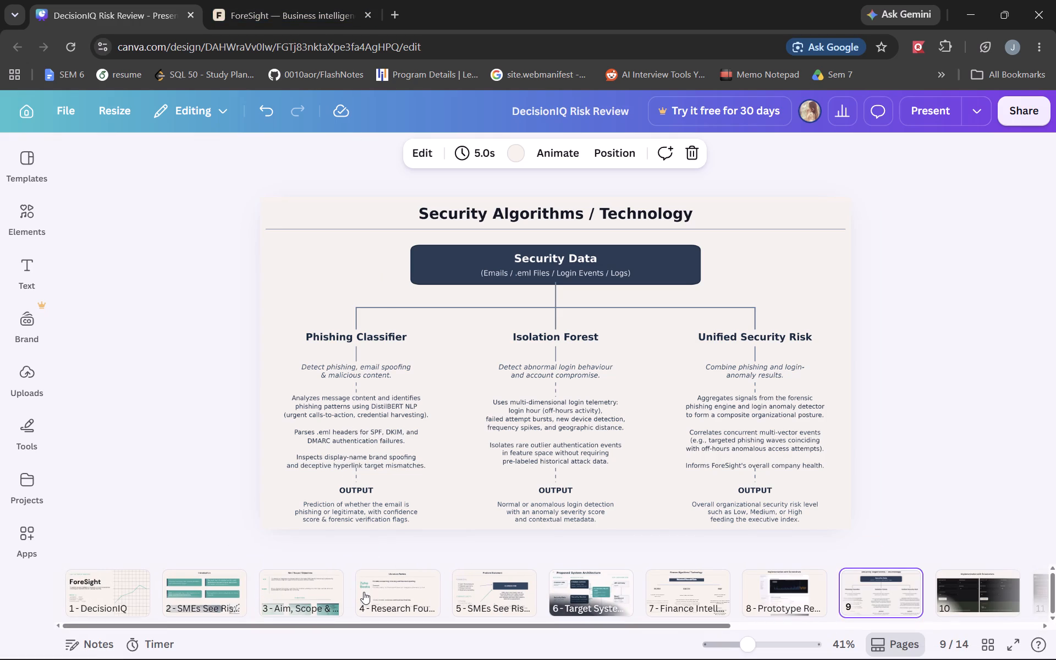
{"action": "scroll", "coordinate": [420, 592], "scroll_direction": "left", "scroll_amount": 4}
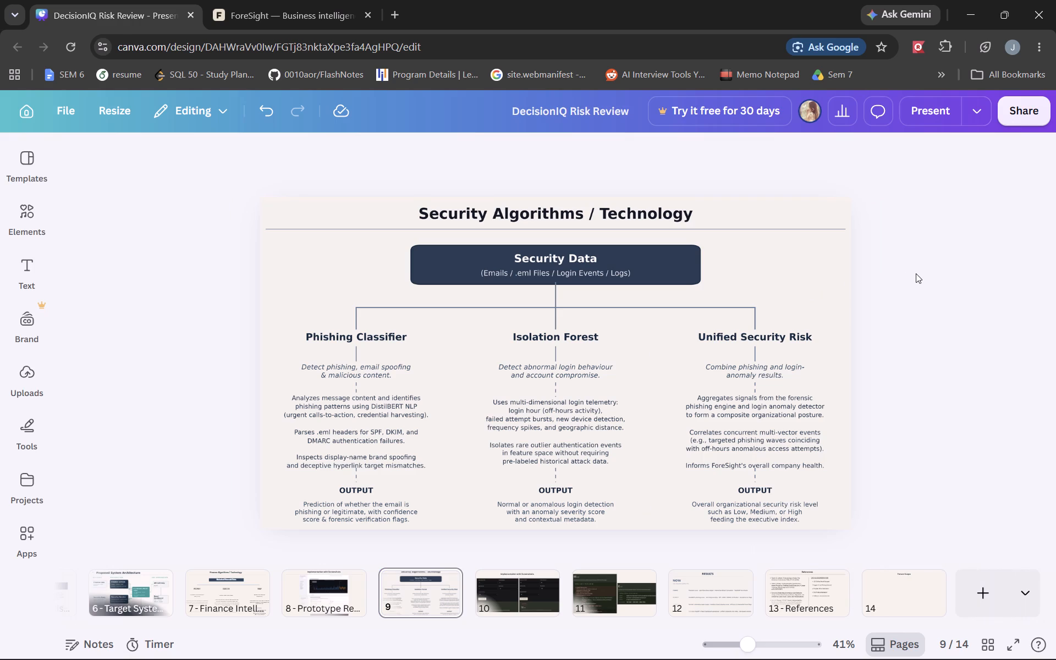